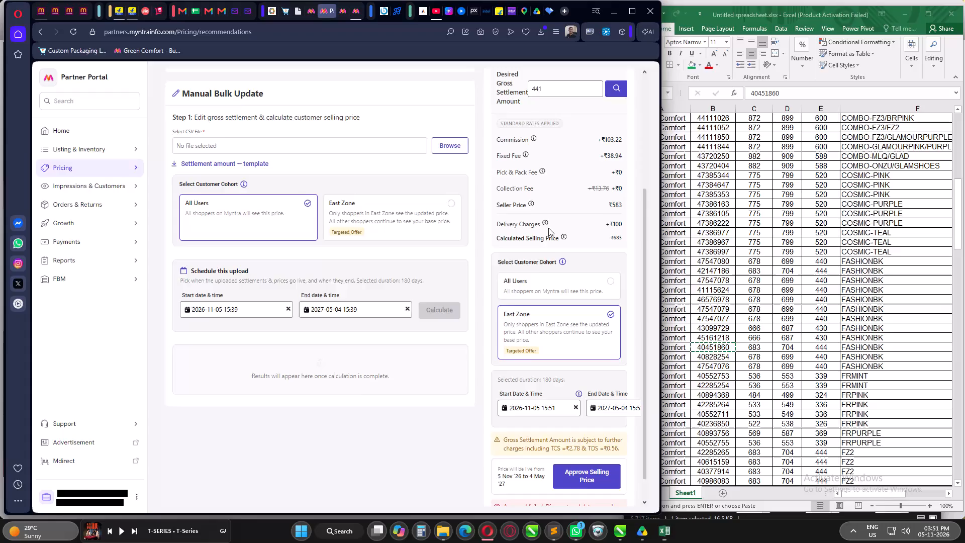
# Load style 40451860 for a single-style price update, set its desired gross settlement to 441, and approve the selling price at the standard rate card.
pyautogui.scroll(5, 547, 247)
pyautogui.doubleClick(521, 157)
pyautogui.hotkey('ctrl', 'v')
pyautogui.press('Return')
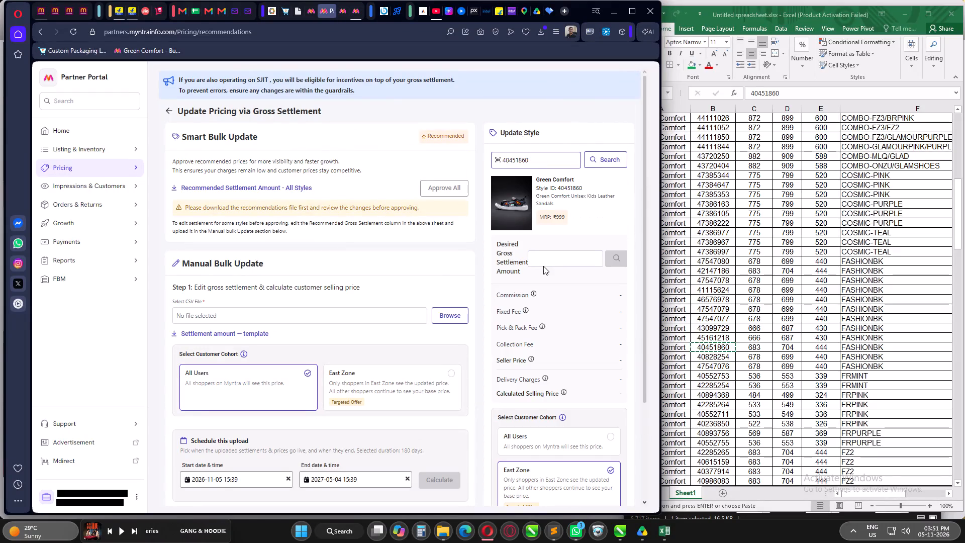
pyautogui.click(544, 260)
pyautogui.write('441')
pyautogui.press('Return')
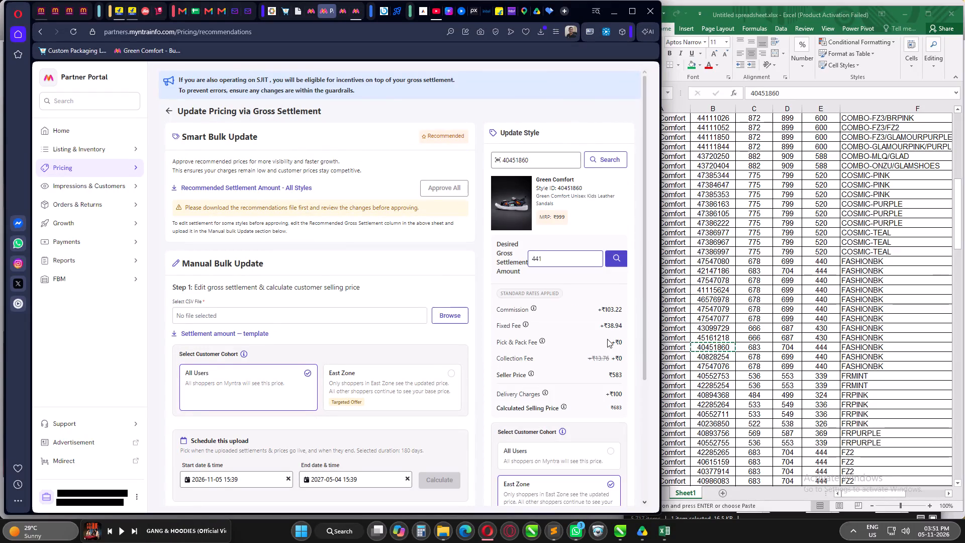
pyautogui.scroll(-6, 590, 320)
pyautogui.click(590, 483)
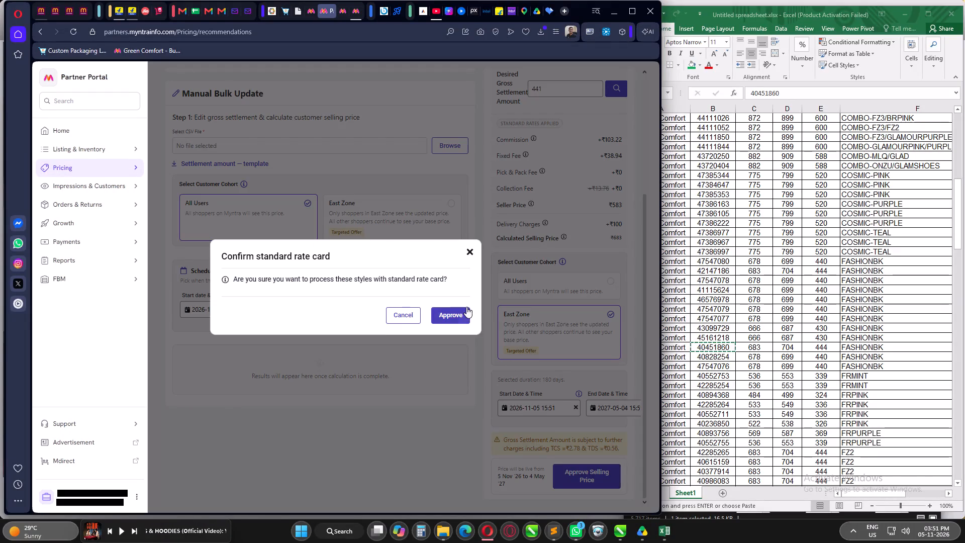
pyautogui.click(450, 312)
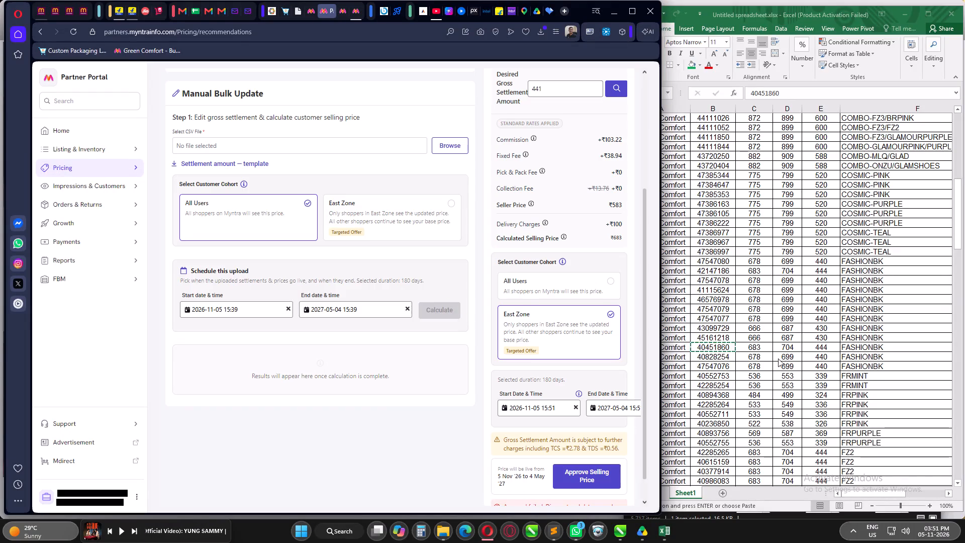
# Take style ID 40828254 from the sheet, set its desired gross settlement to 441, and approve the selling price at the standard rate card.
pyautogui.click(749, 349)
pyautogui.click(717, 359)
pyautogui.hotkey('ctrl', 'c')
pyautogui.click(577, 232)
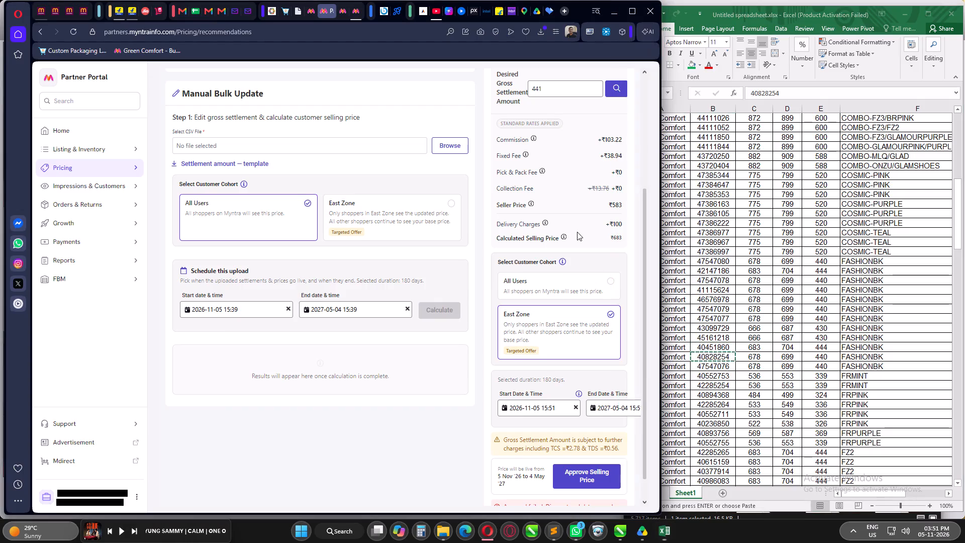
pyautogui.scroll(4, 577, 262)
pyautogui.doubleClick(522, 162)
pyautogui.hotkey('ctrl', 'v')
pyautogui.press('Return')
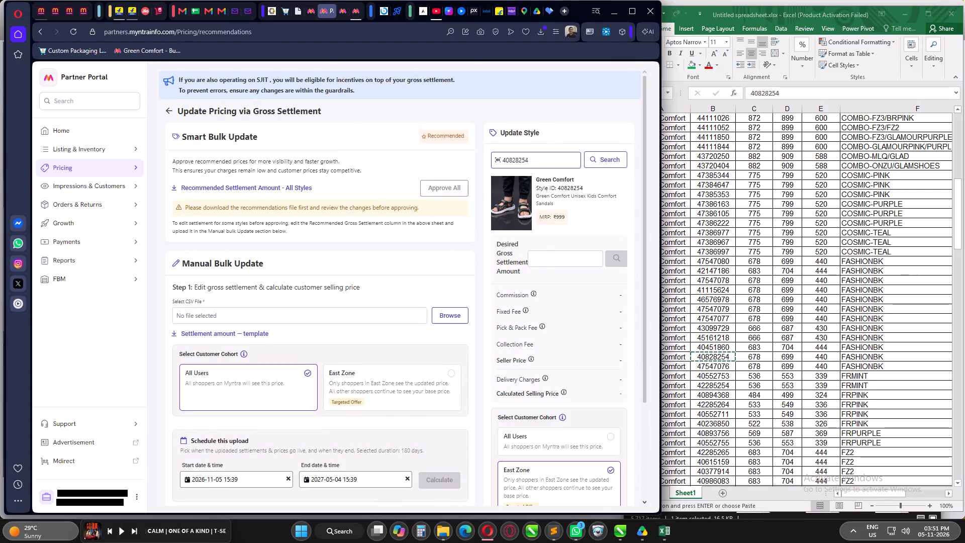
pyautogui.click(554, 257)
pyautogui.write('441')
pyautogui.press('Return')
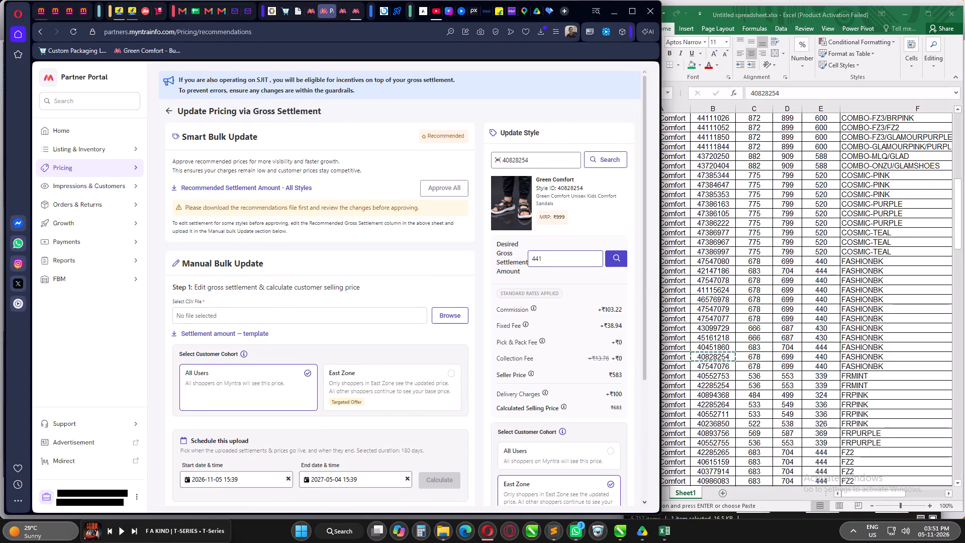
pyautogui.scroll(-6, 557, 359)
pyautogui.click(591, 484)
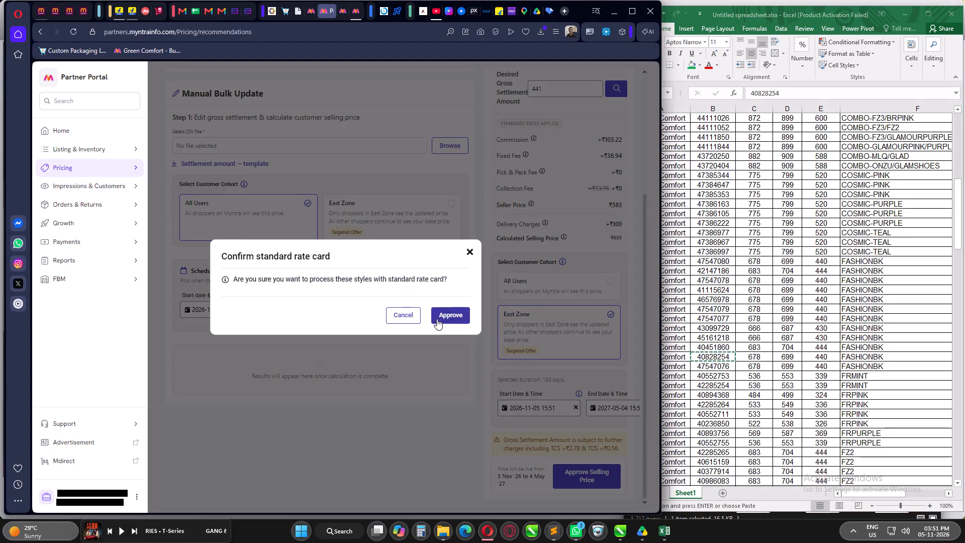
pyautogui.click(437, 319)
# Take style ID 47547076 from the sheet, set its desired gross settlement to 441, and approve the selling price at the standard rate card.
pyautogui.click(782, 359)
pyautogui.click(721, 366)
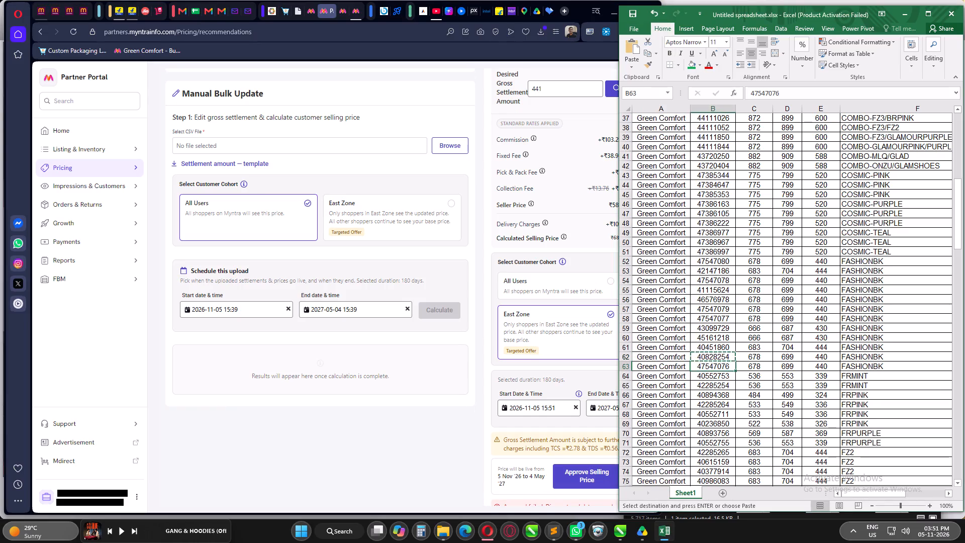
pyautogui.hotkey('ctrl', 'c')
pyautogui.click(528, 199)
pyautogui.scroll(4, 538, 258)
pyautogui.doubleClick(510, 158)
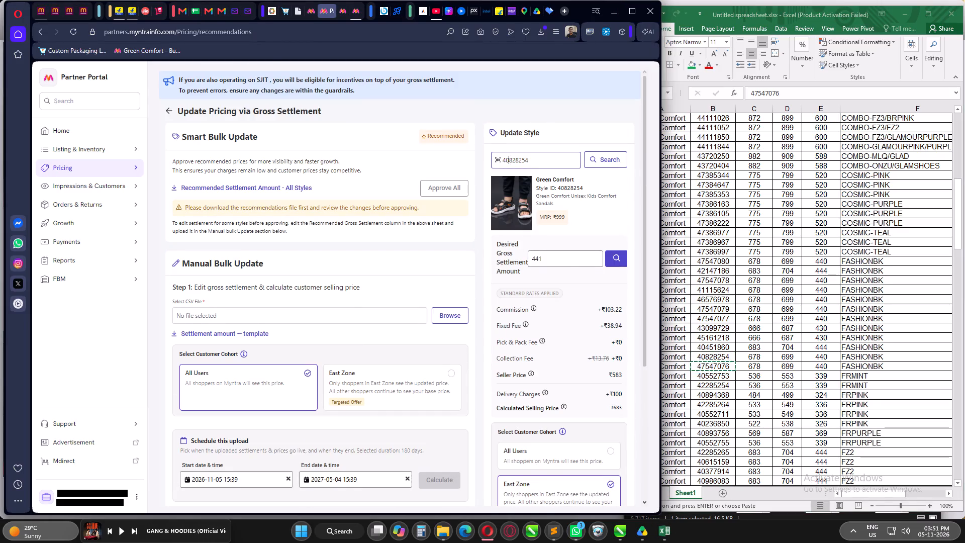
pyautogui.hotkey('ctrl', 'v')
pyautogui.press('Return')
pyautogui.click(552, 256)
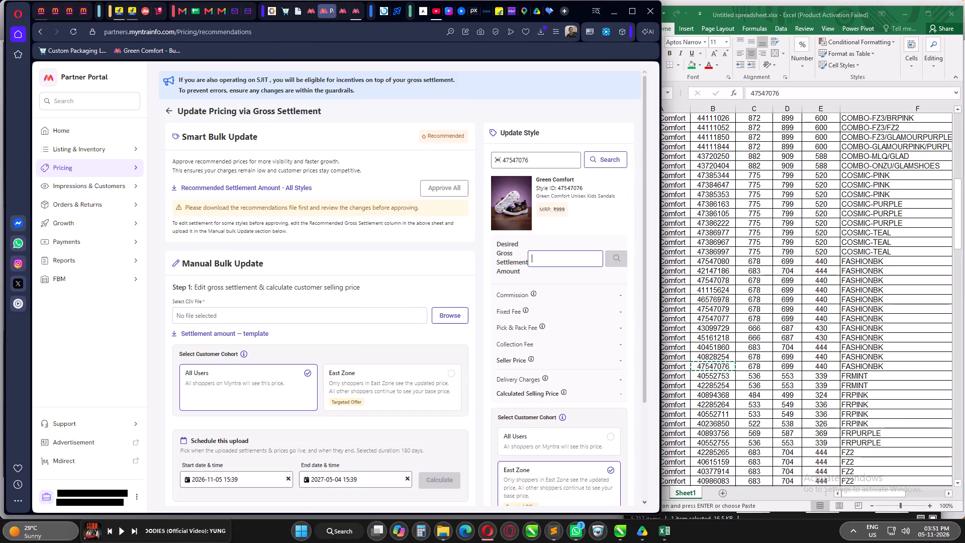
pyautogui.write('441')
pyautogui.press('Return')
pyautogui.scroll(-6, 573, 407)
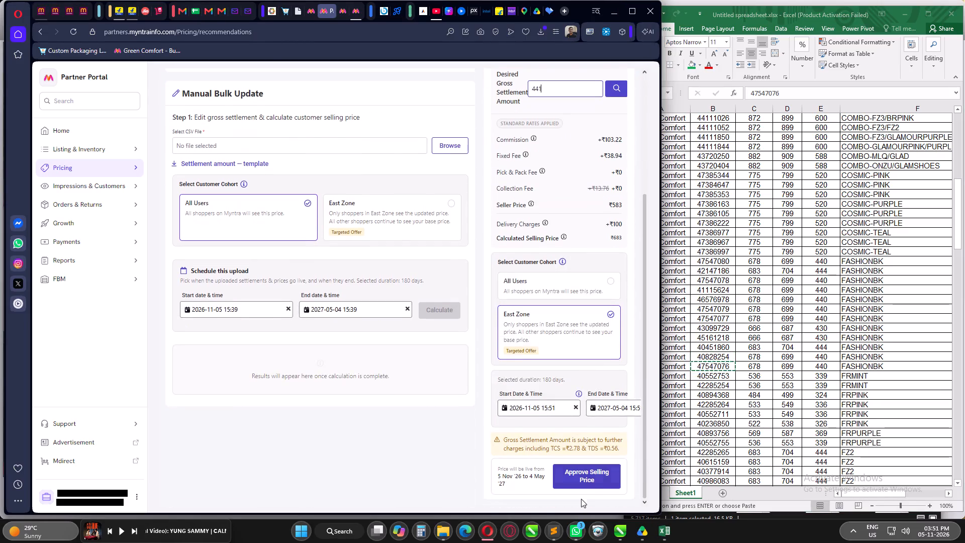
pyautogui.click(594, 477)
pyautogui.click(460, 315)
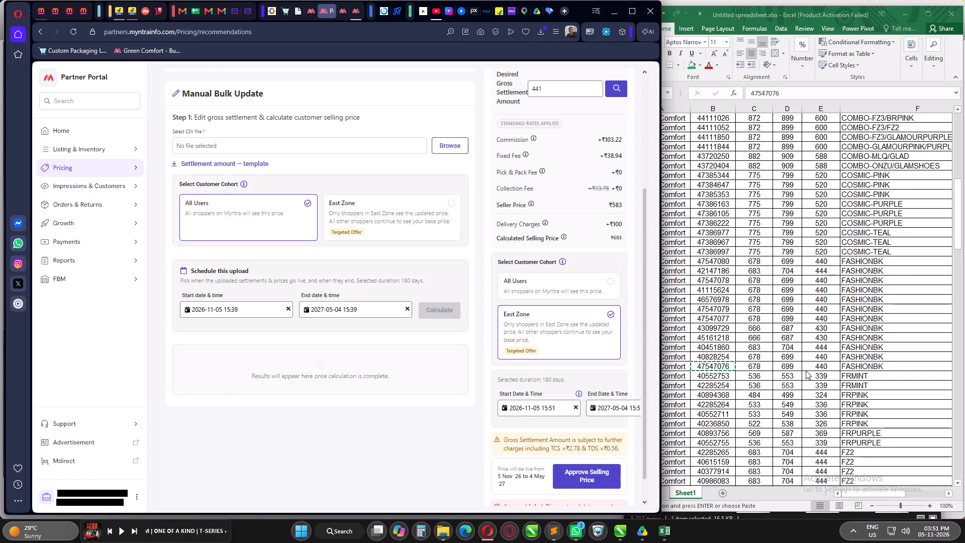
# Fill all FASHIONBK rows, 52 to 63, with green across every column of the sheet and save the workbook.
pyautogui.click(806, 368)
pyautogui.moveTo(724, 367); pyautogui.dragTo(718, 327)
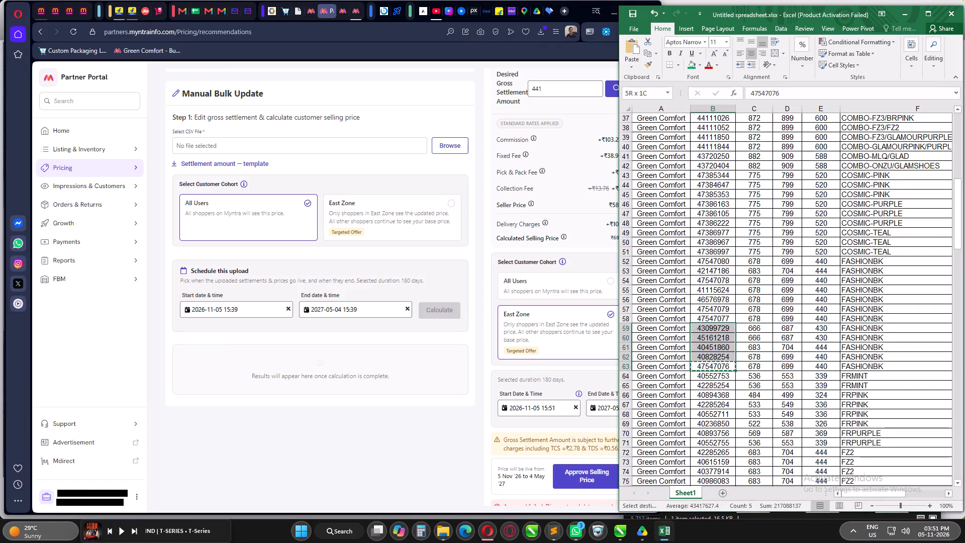
pyautogui.moveTo(718, 327); pyautogui.dragTo(710, 262)
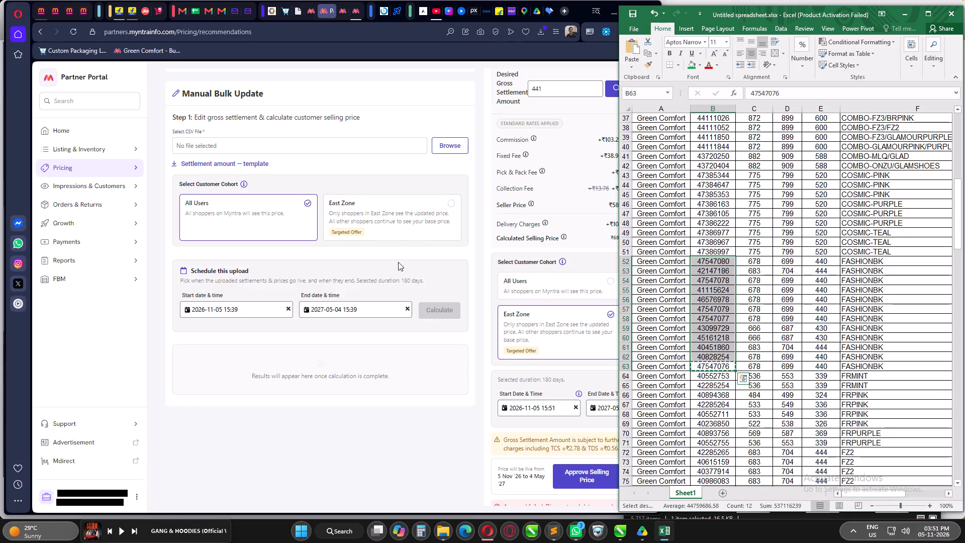
pyautogui.click(694, 67)
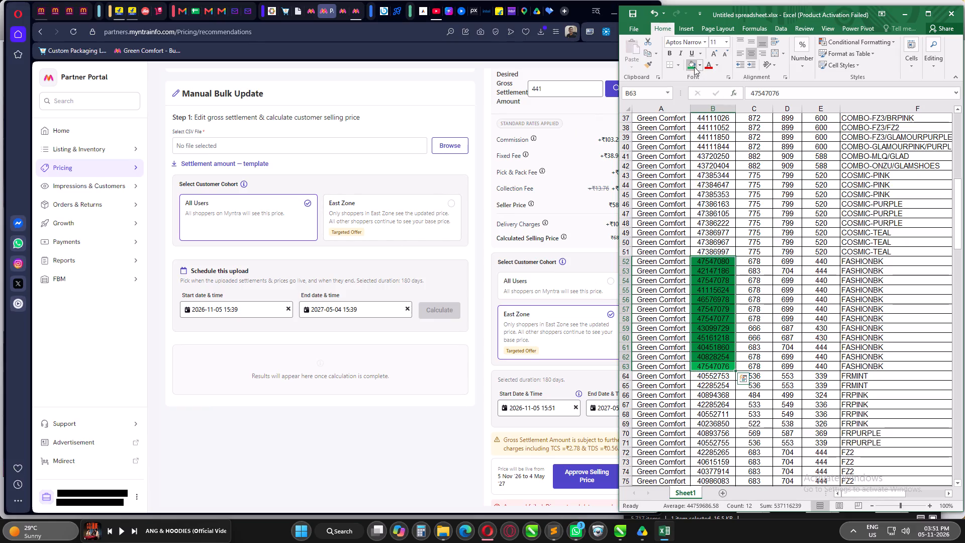
pyautogui.moveTo(670, 262); pyautogui.dragTo(873, 367)
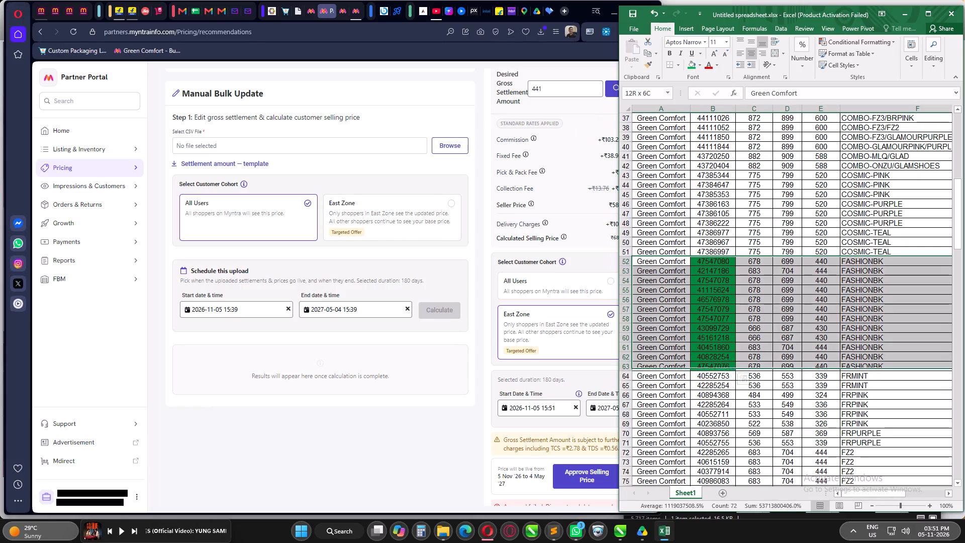
pyautogui.moveTo(873, 367); pyautogui.dragTo(872, 370)
pyautogui.click(689, 64)
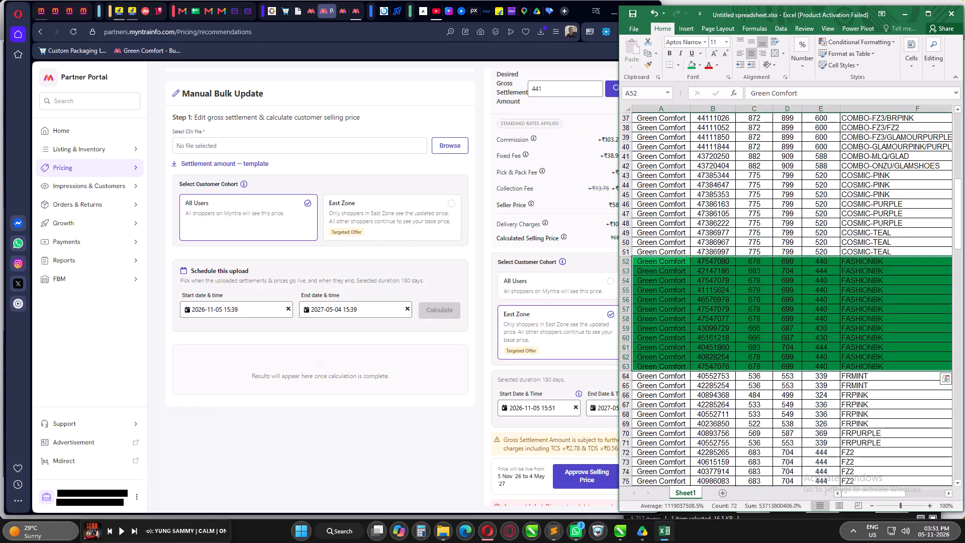
pyautogui.click(723, 376)
pyautogui.hotkey('ctrl', 's')
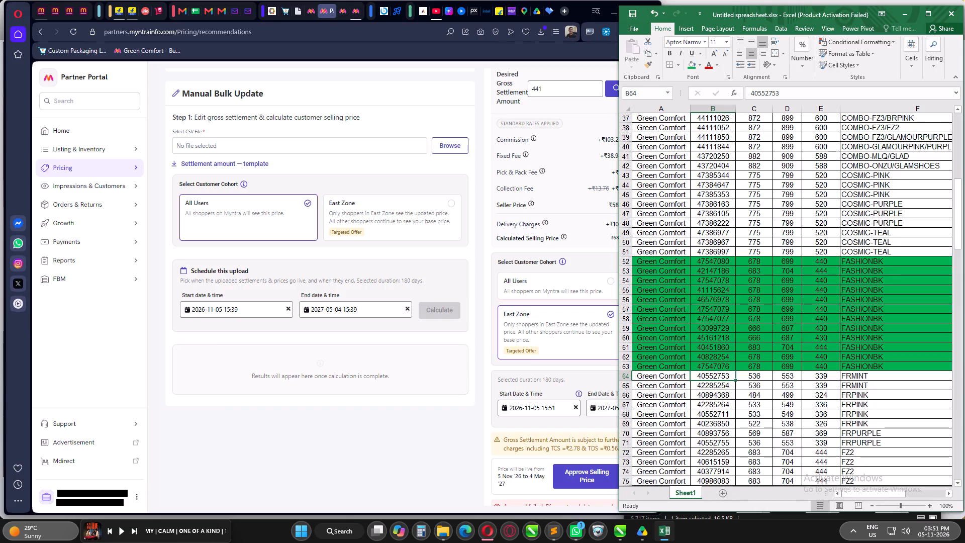
# Look up BATBK style 47546195 from the sheet on the Myntra storefront to check its live price.
pyautogui.scroll(17, 737, 339)
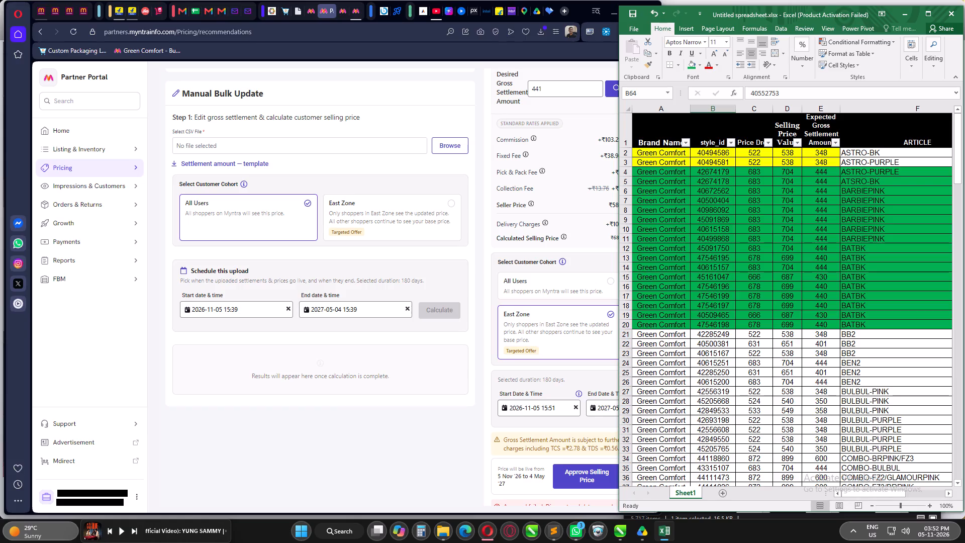
pyautogui.click(788, 256)
pyautogui.click(712, 258)
pyautogui.hotkey('ctrl', 'c')
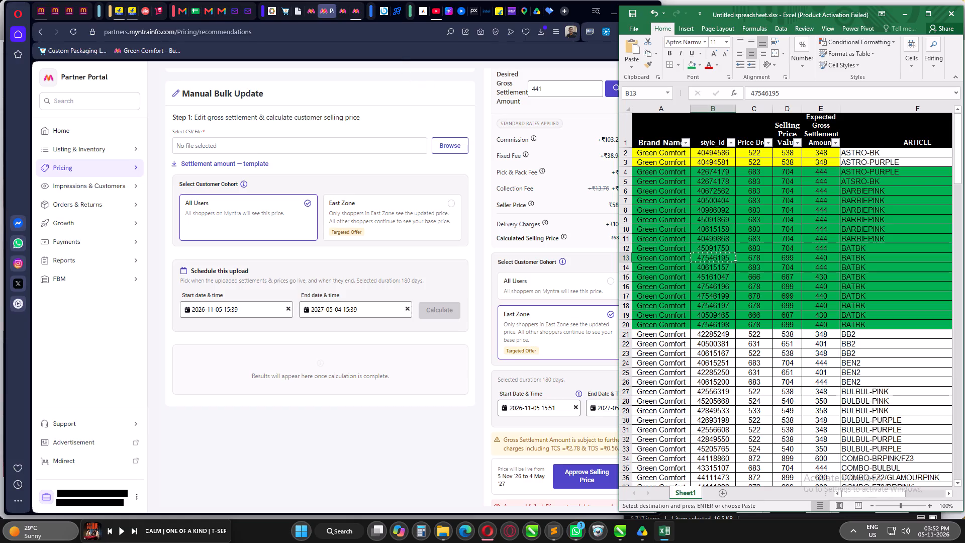
pyautogui.click(353, 12)
pyautogui.click(447, 81)
pyautogui.hotkey('ctrl', 'v')
pyautogui.press('Return')
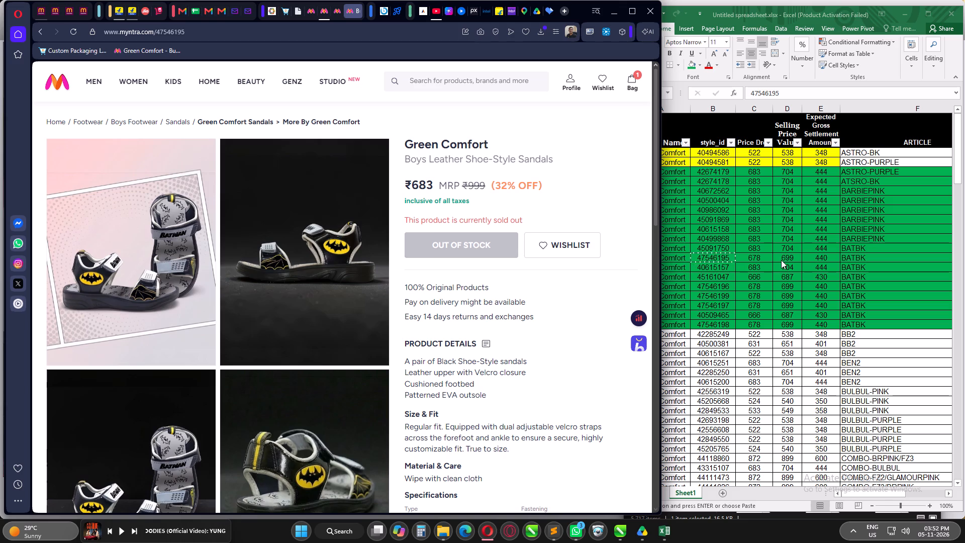
# Look up BATBK style 45091750 from the sheet on the Myntra storefront to check its live price.
pyautogui.click(732, 252)
pyautogui.click(721, 247)
pyautogui.hotkey('ctrl', 'c')
pyautogui.click(475, 78)
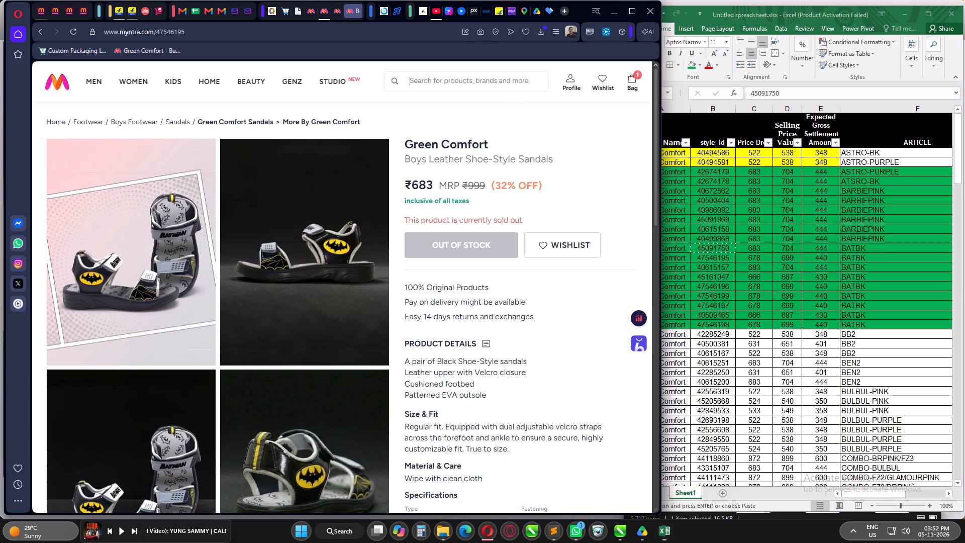
pyautogui.hotkey('ctrl', 'v')
pyautogui.press('Return')
# Look up BATBK style 47546195 on the Myntra storefront again to recheck its live price.
pyautogui.click(714, 303)
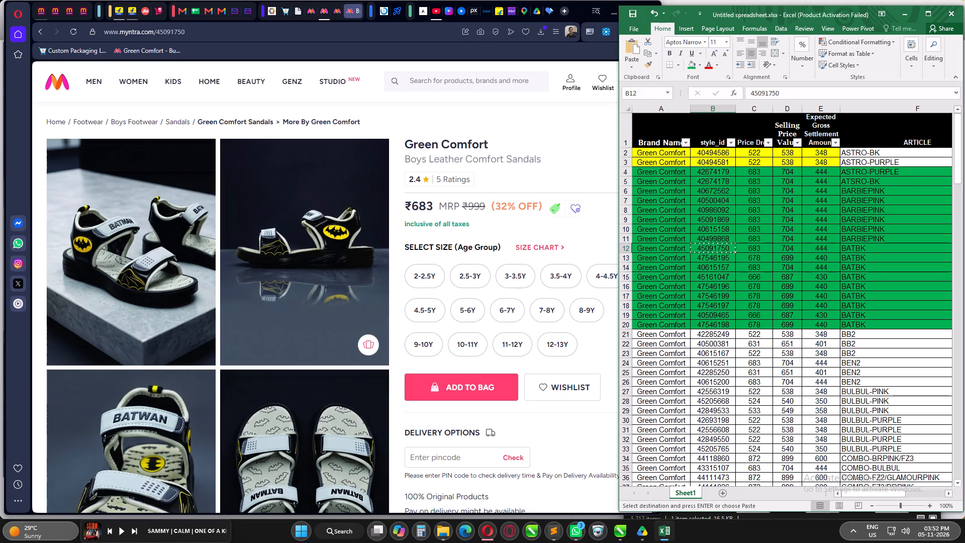
pyautogui.click(718, 258)
pyautogui.hotkey('ctrl', 'c')
pyautogui.click(517, 86)
pyautogui.hotkey('ctrl', 'v')
pyautogui.press('Return')
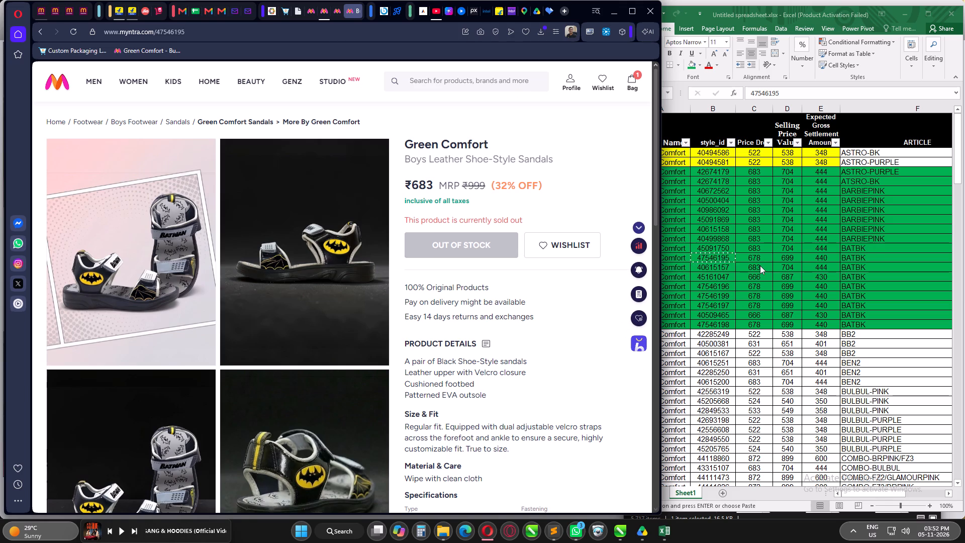
# Look up BB2 style 42285249 from the sheet on the Myntra storefront and examine its price details.
pyautogui.scroll(-4, 744, 377)
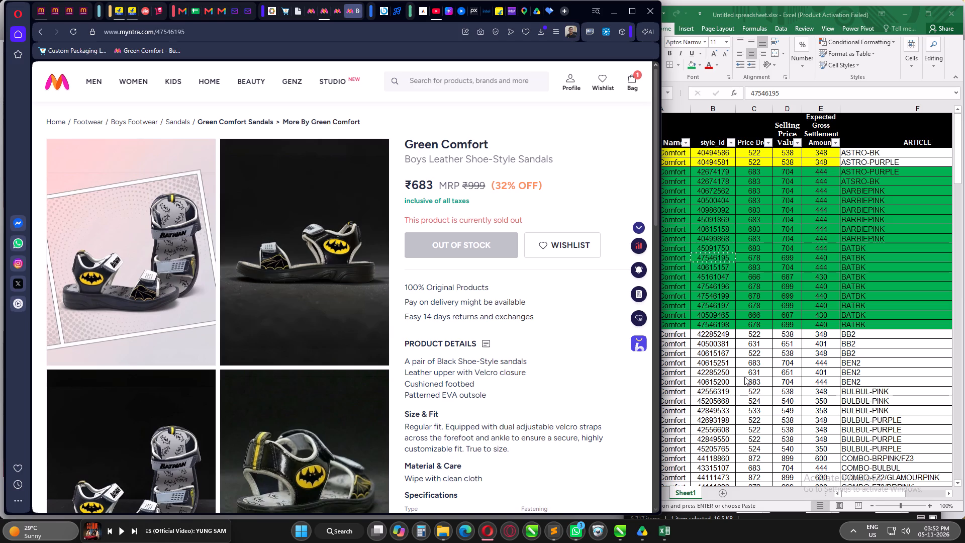
pyautogui.click(746, 385)
pyautogui.scroll(-12, 754, 364)
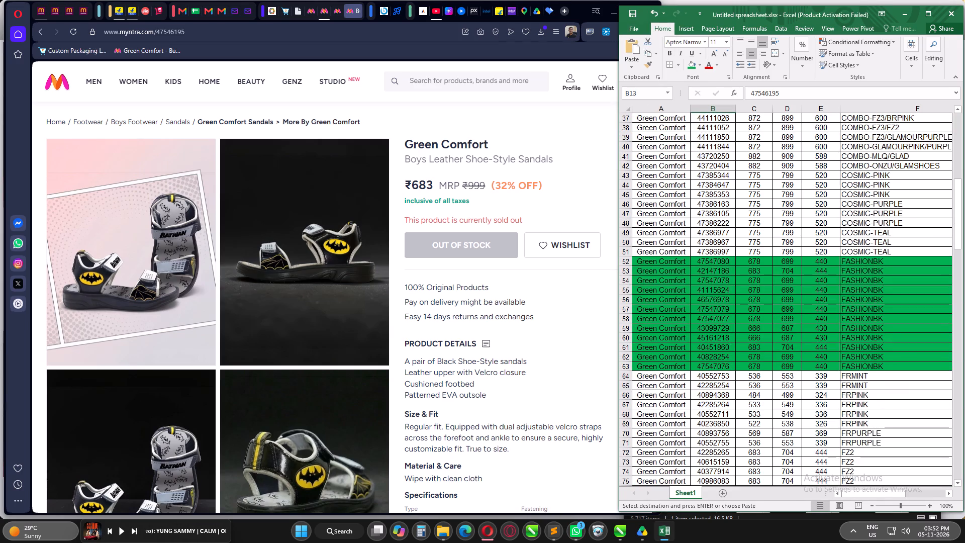
pyautogui.scroll(14, 747, 355)
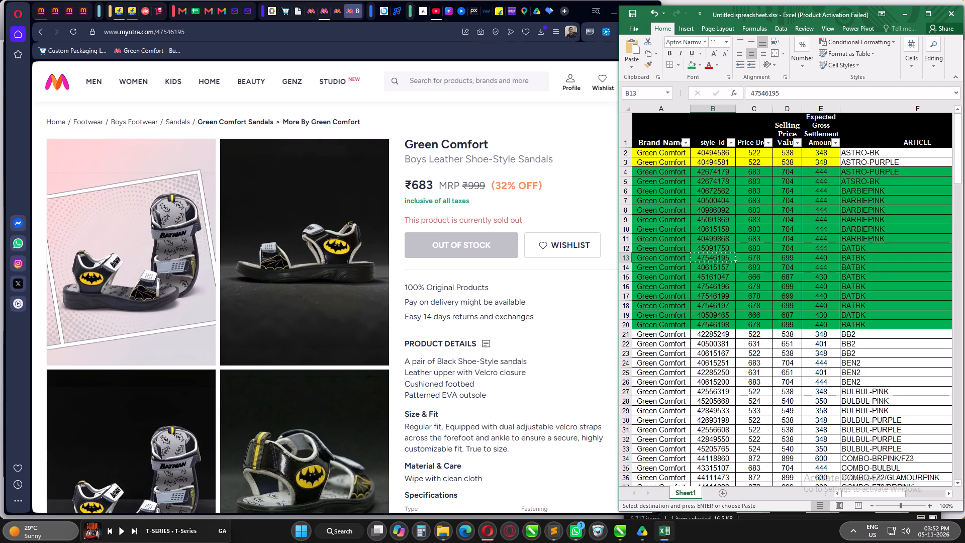
pyautogui.click(721, 335)
pyautogui.hotkey('ctrl', 'c')
pyautogui.click(467, 77)
pyautogui.hotkey('ctrl', 'v')
pyautogui.press('Return')
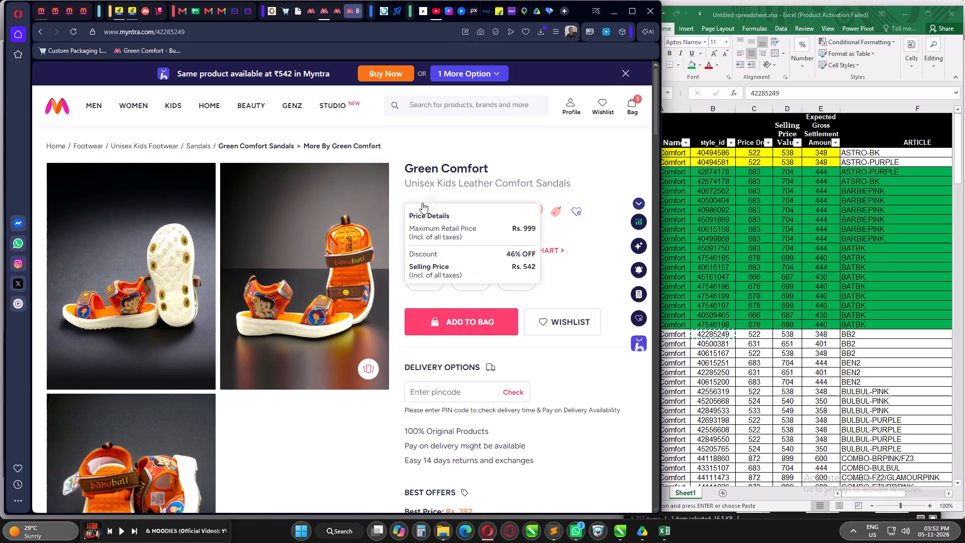
# Load FZ2 style 42285265 from the sheet in the partner portal and approve its East Zone price at gross settlement 441.
pyautogui.click(790, 396)
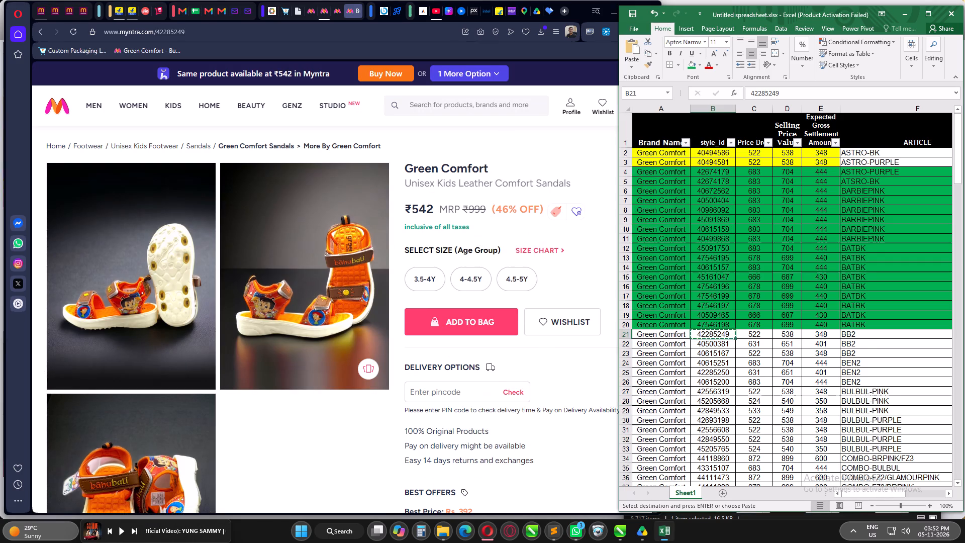
pyautogui.scroll(-17, 773, 322)
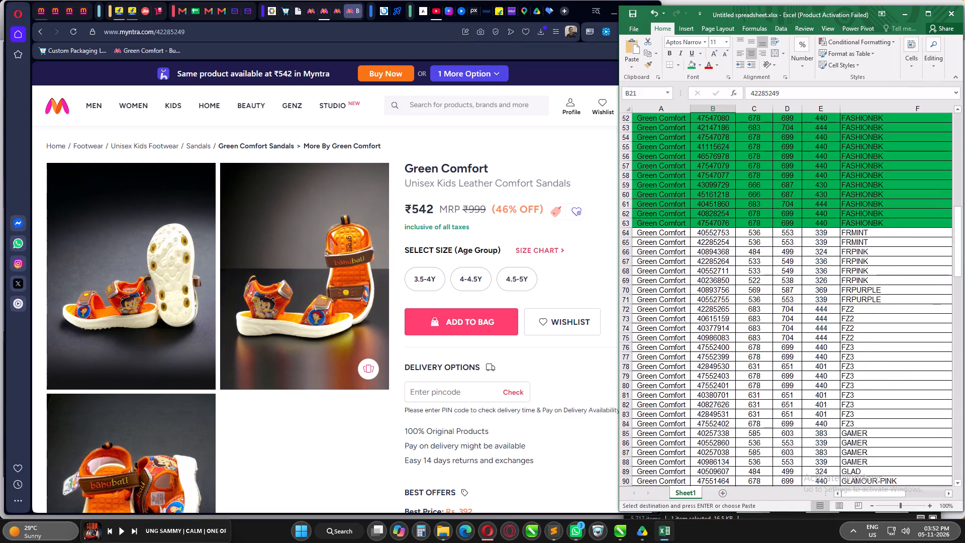
pyautogui.scroll(-3, 760, 285)
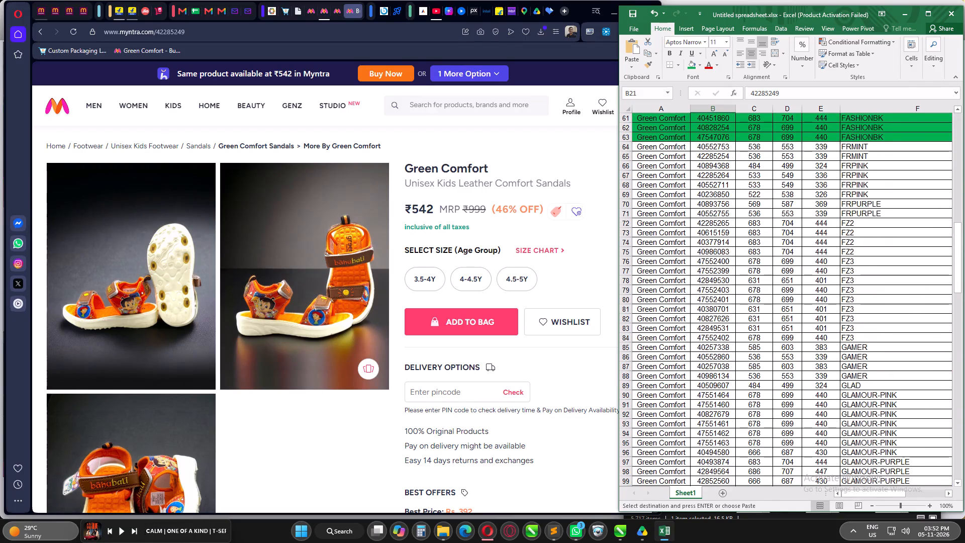
pyautogui.click(710, 223)
pyautogui.hotkey('ctrl', 'c')
pyautogui.click(323, 7)
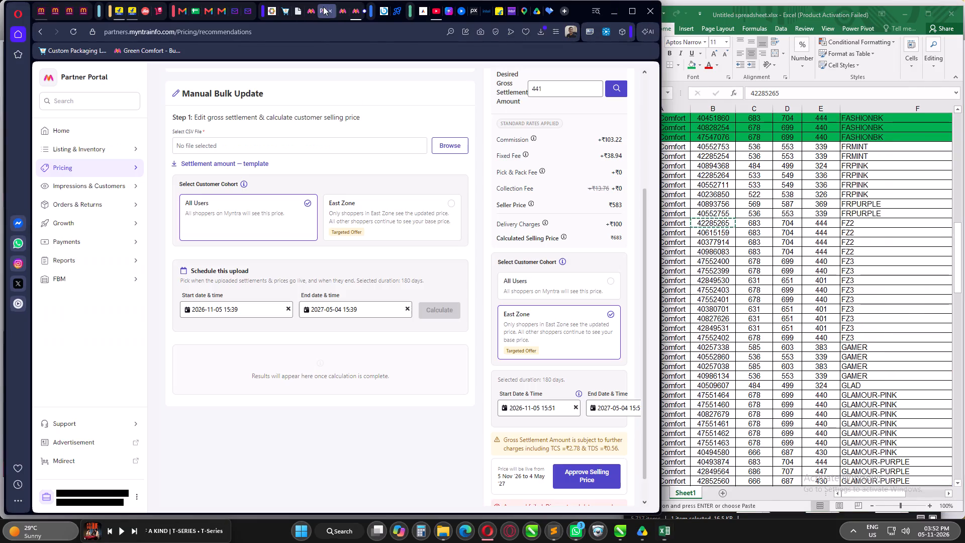
pyautogui.scroll(5, 524, 204)
pyautogui.click(517, 155)
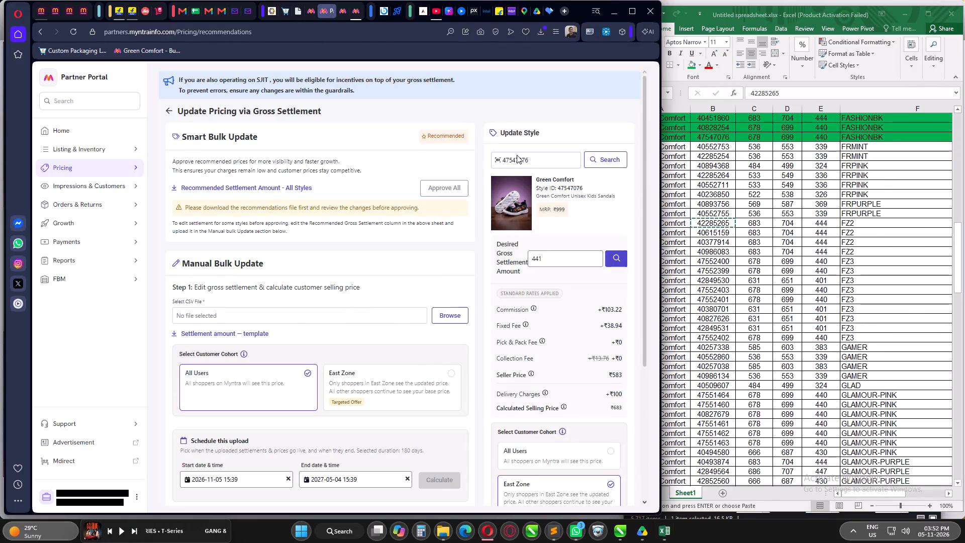
pyautogui.doubleClick(516, 158)
pyautogui.hotkey('ctrl', 'v')
pyautogui.press('Return')
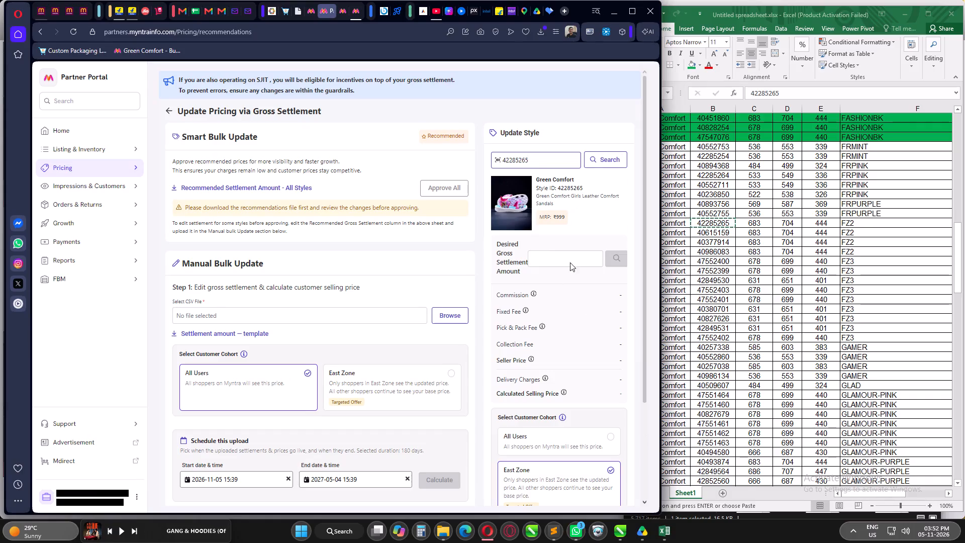
pyautogui.click(568, 259)
pyautogui.write('441')
pyautogui.press('Return')
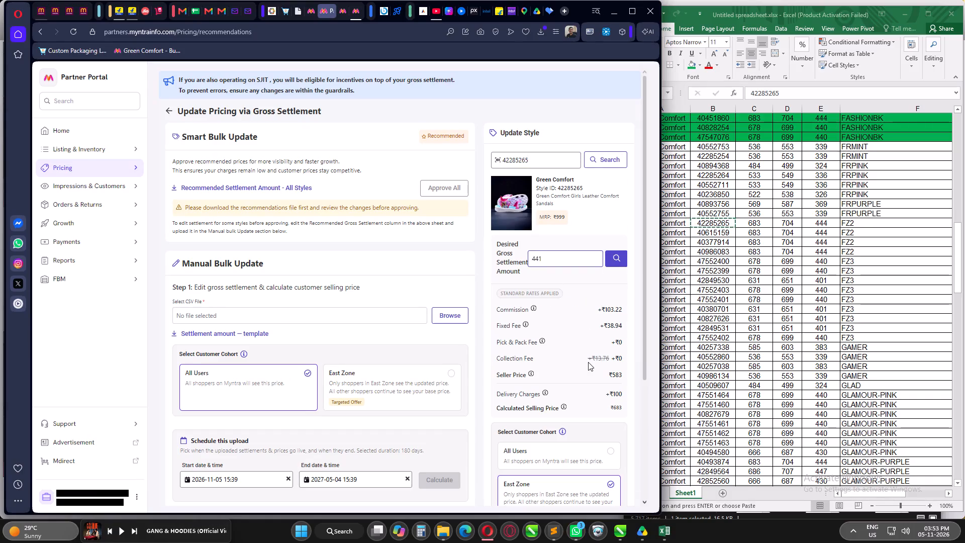
pyautogui.scroll(-5, 588, 362)
pyautogui.click(745, 265)
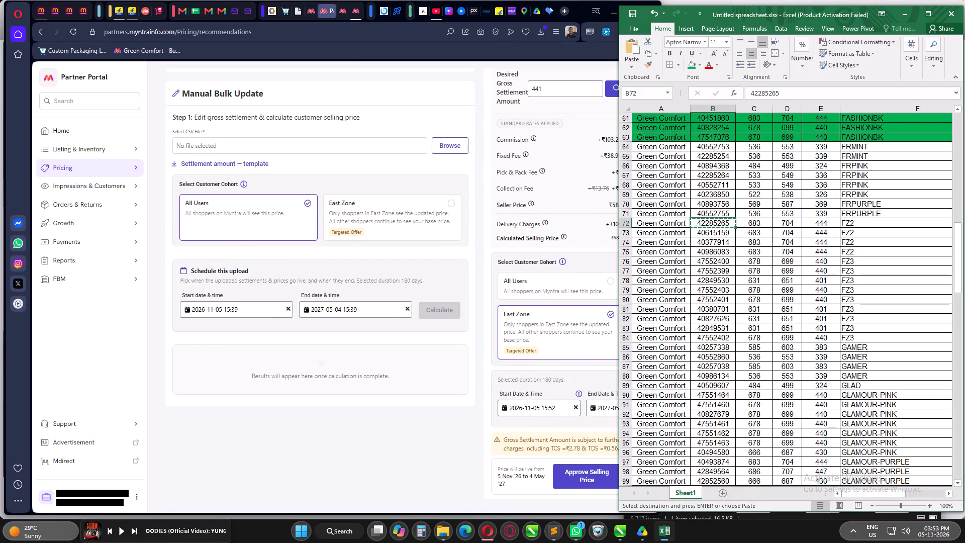
pyautogui.click(595, 477)
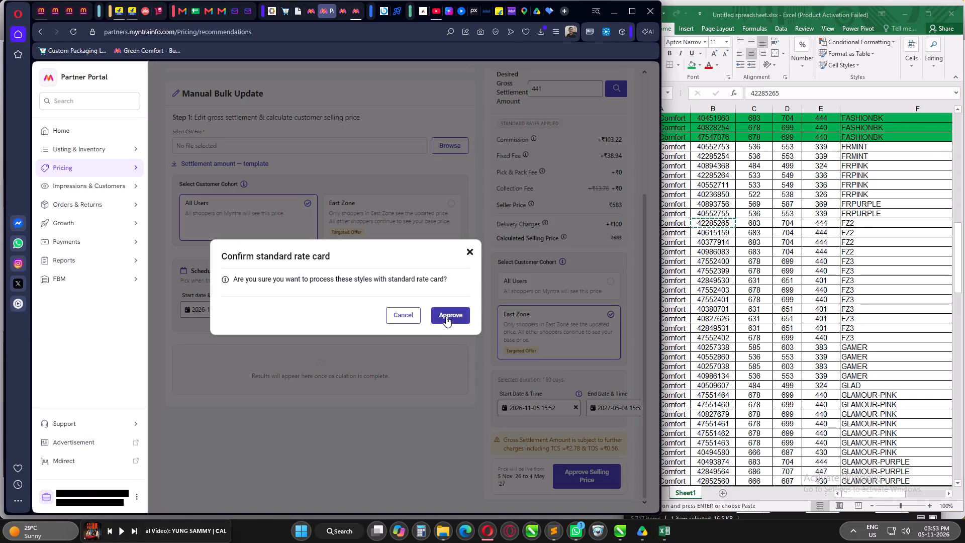
pyautogui.click(446, 316)
# Load FZ2 style 40615159 from the sheet in the partner portal and approve its East Zone price at gross settlement 441.
pyautogui.click(771, 220)
pyautogui.click(711, 233)
pyautogui.hotkey('ctrl', 'c')
pyautogui.click(562, 199)
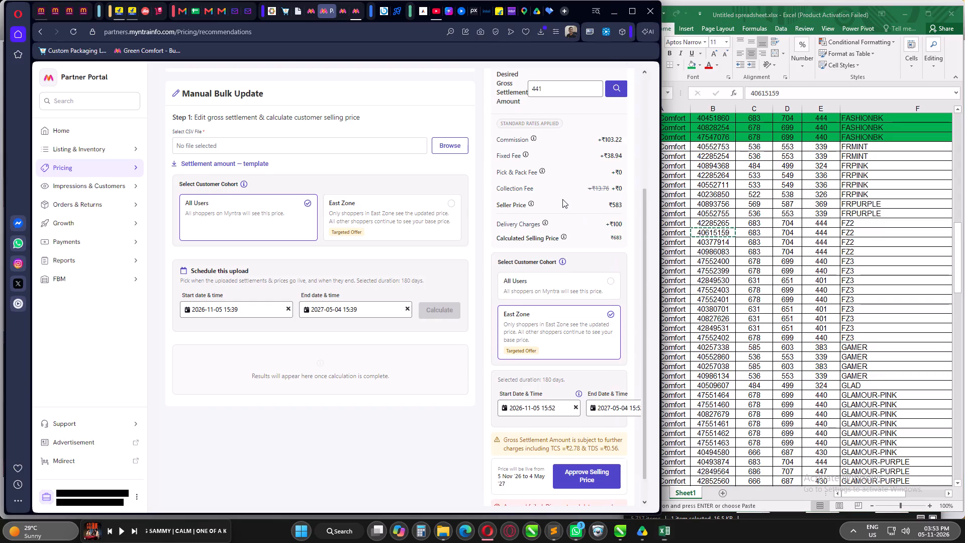
pyautogui.scroll(6, 557, 206)
pyautogui.doubleClick(519, 156)
pyautogui.hotkey('ctrl', 'v')
pyautogui.press('Return')
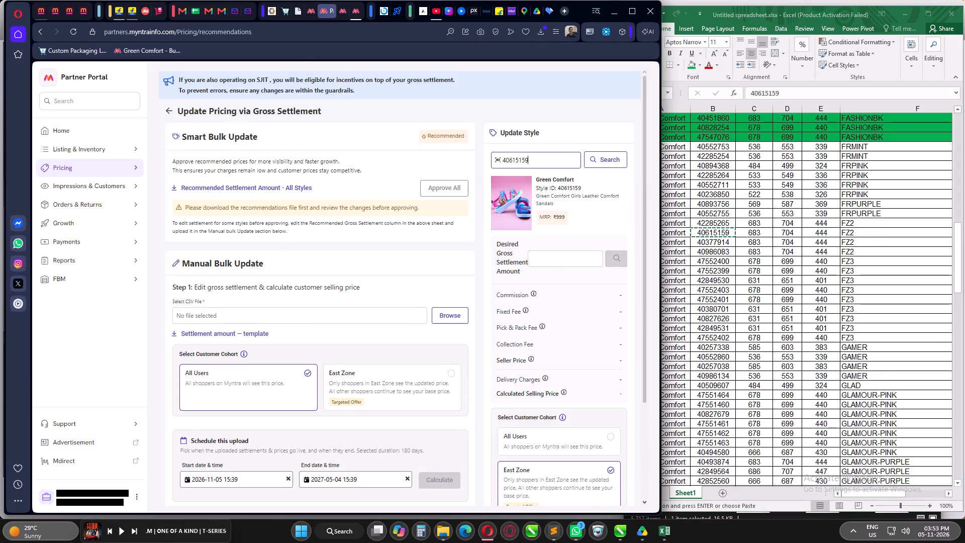
pyautogui.click(553, 256)
pyautogui.write('441')
pyautogui.press('Return')
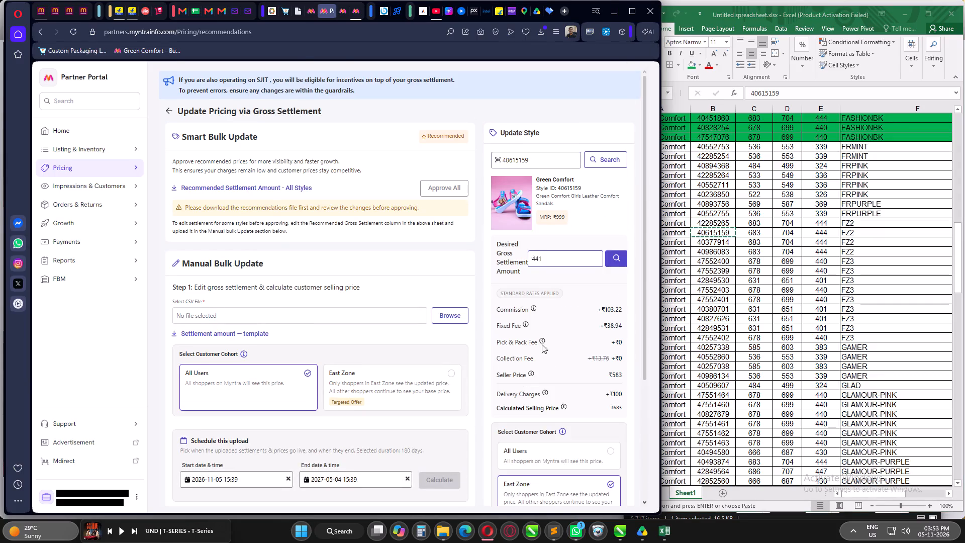
pyautogui.scroll(-7, 556, 382)
pyautogui.click(594, 472)
pyautogui.click(447, 313)
# Load FZ2 style 40377914 from the sheet in the partner portal and approve its East Zone price at gross settlement 441.
pyautogui.click(707, 234)
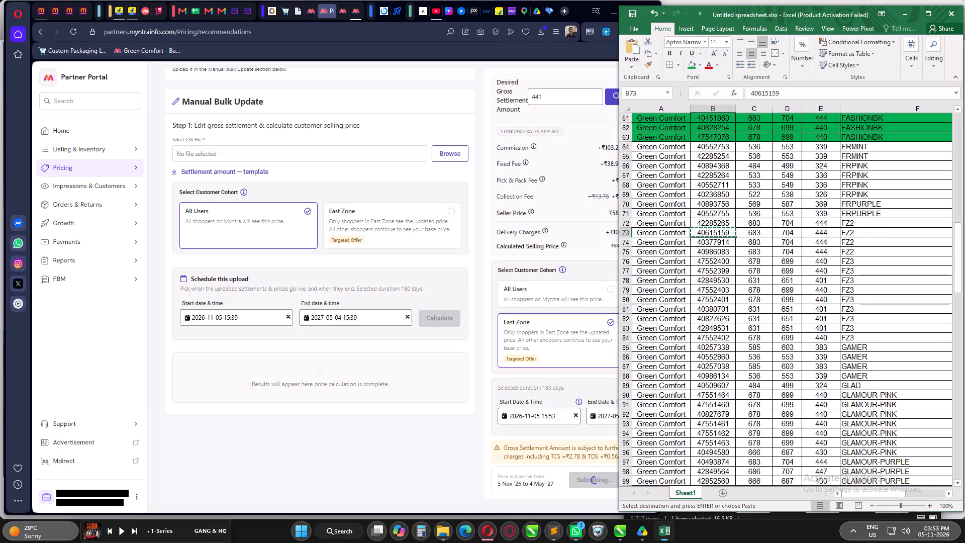
pyautogui.click(716, 243)
pyautogui.hotkey('ctrl', 'c')
pyautogui.click(544, 232)
pyautogui.scroll(6, 544, 232)
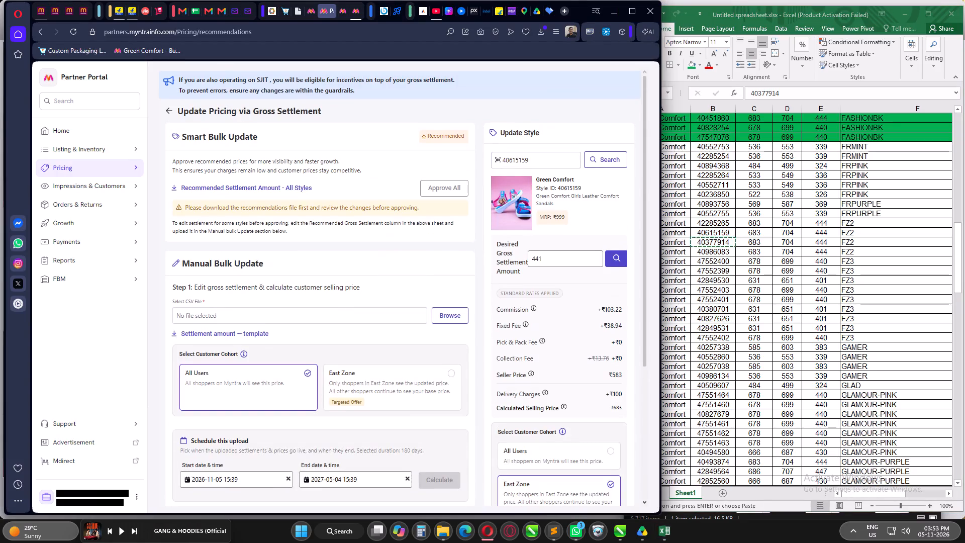
pyautogui.doubleClick(519, 158)
pyautogui.hotkey('ctrl', 'v')
pyautogui.press('Return')
pyautogui.scroll(-6, 541, 354)
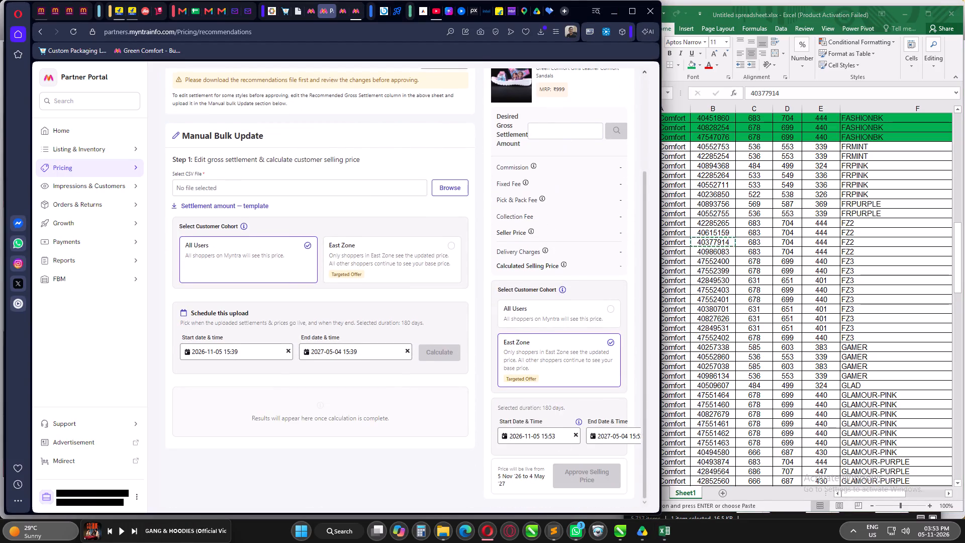
pyautogui.click(566, 123)
pyautogui.click(563, 129)
pyautogui.write('441')
pyautogui.press('Return')
pyautogui.scroll(-6, 537, 413)
pyautogui.click(592, 471)
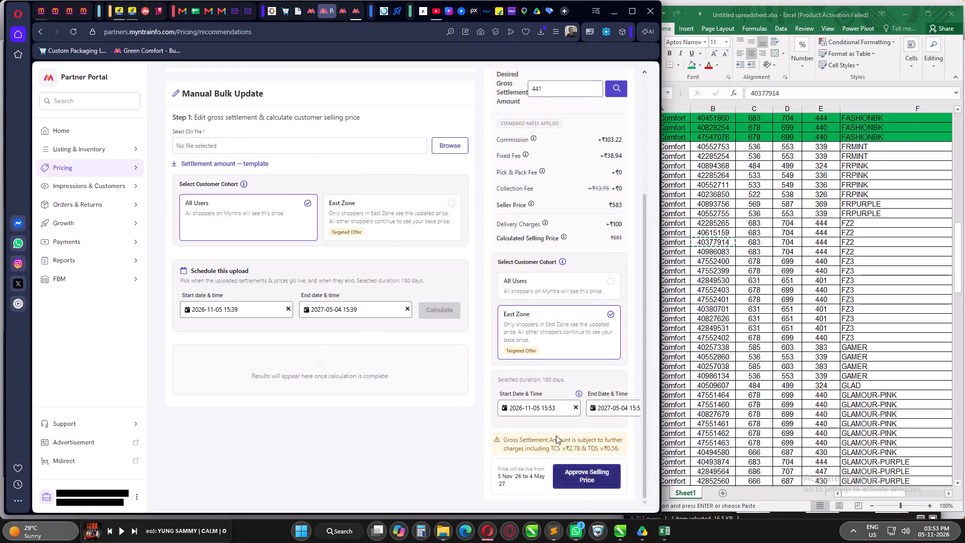
pyautogui.click(443, 313)
# Load FZ2 style 40986083 from the sheet in the partner portal and approve its East Zone price at gross settlement 441.
pyautogui.click(710, 246)
pyautogui.click(726, 255)
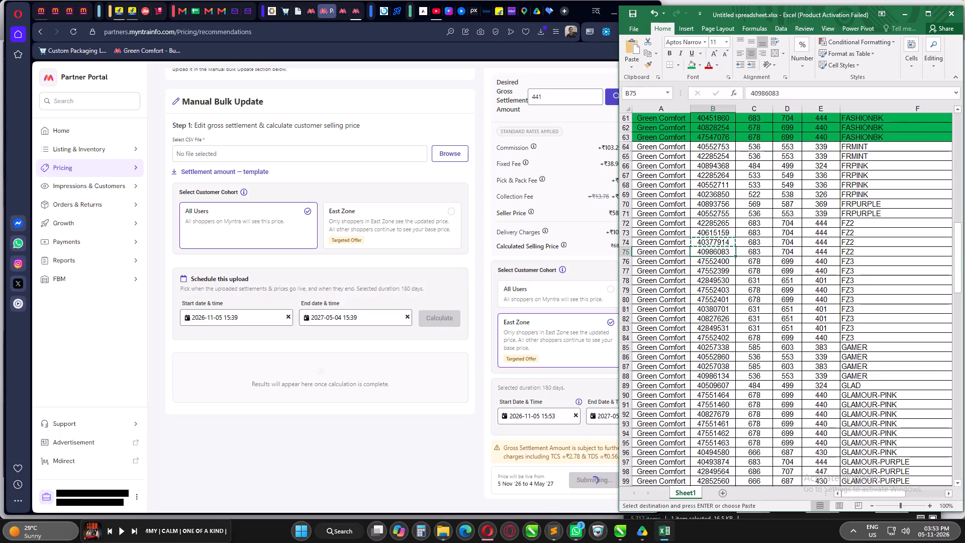
pyautogui.hotkey('ctrl', 'c')
pyautogui.click(557, 166)
pyautogui.scroll(4, 563, 176)
pyautogui.doubleClick(509, 164)
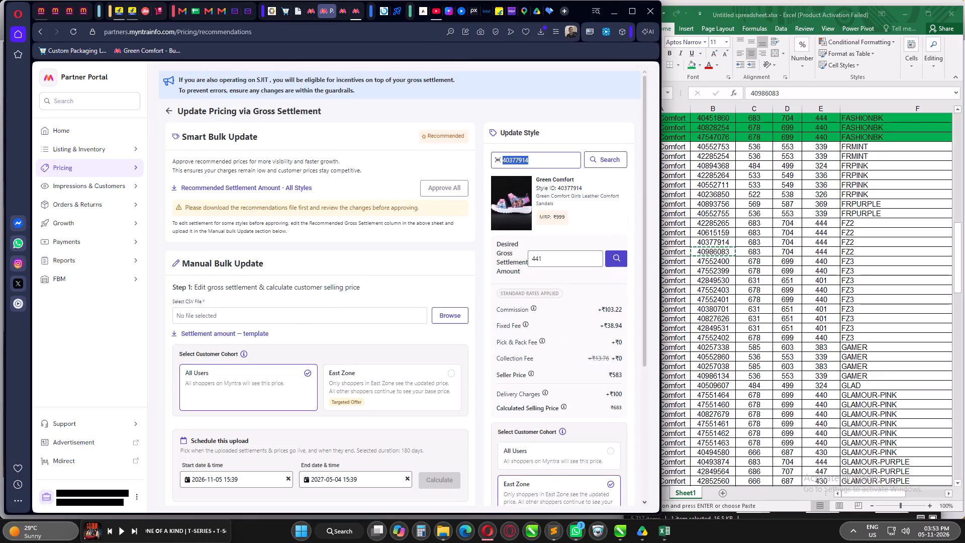
pyautogui.hotkey('ctrl', 'v')
pyautogui.press('Return')
pyautogui.scroll(-5, 570, 343)
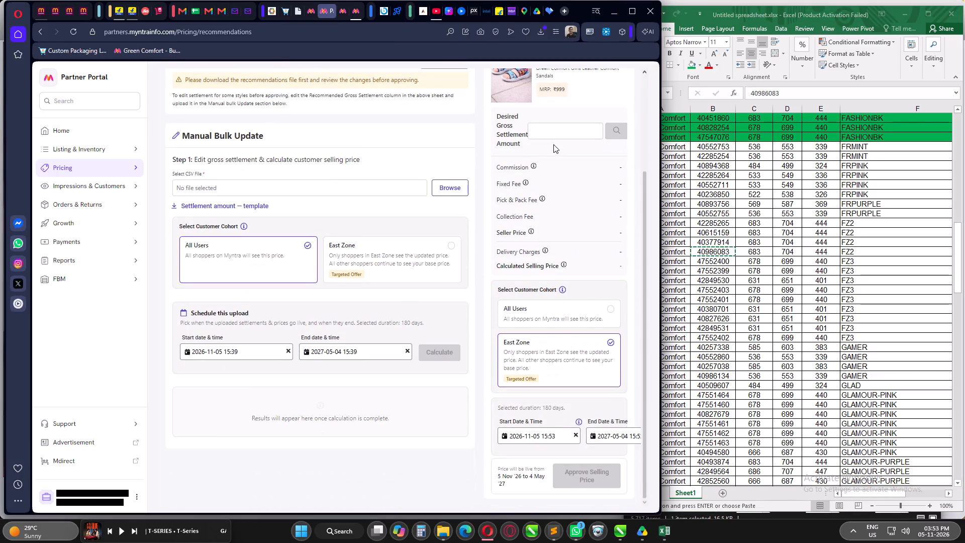
pyautogui.click(555, 136)
pyautogui.click(556, 129)
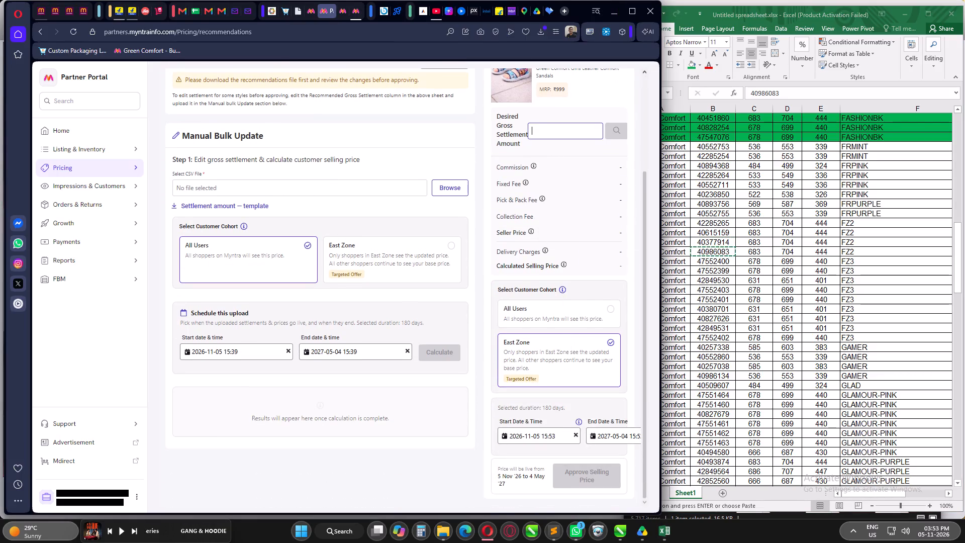
pyautogui.write('441')
pyautogui.press('Return')
pyautogui.scroll(-5, 574, 477)
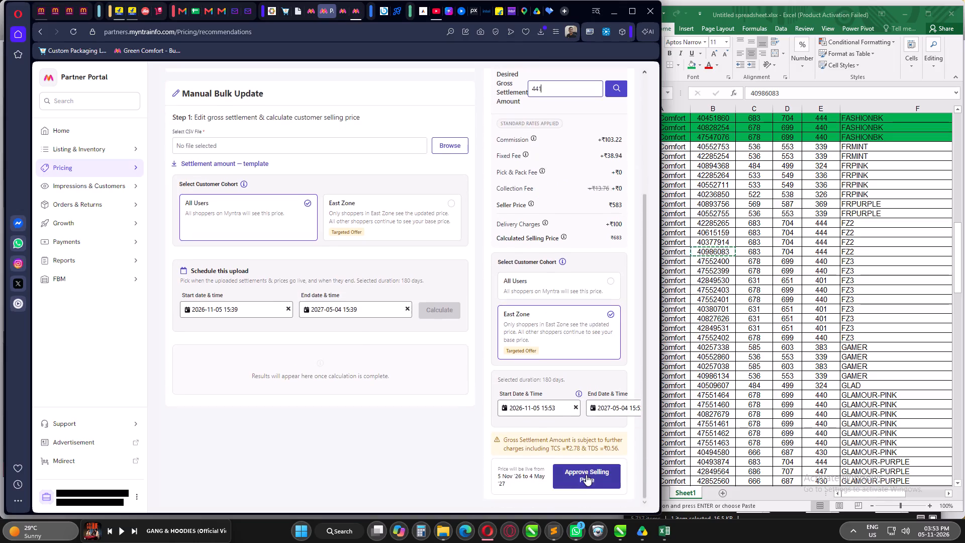
pyautogui.click(589, 477)
pyautogui.click(447, 311)
# Load FZ3 style 47552400 from the sheet in the partner portal and approve its East Zone price at gross settlement 441.
pyautogui.click(764, 259)
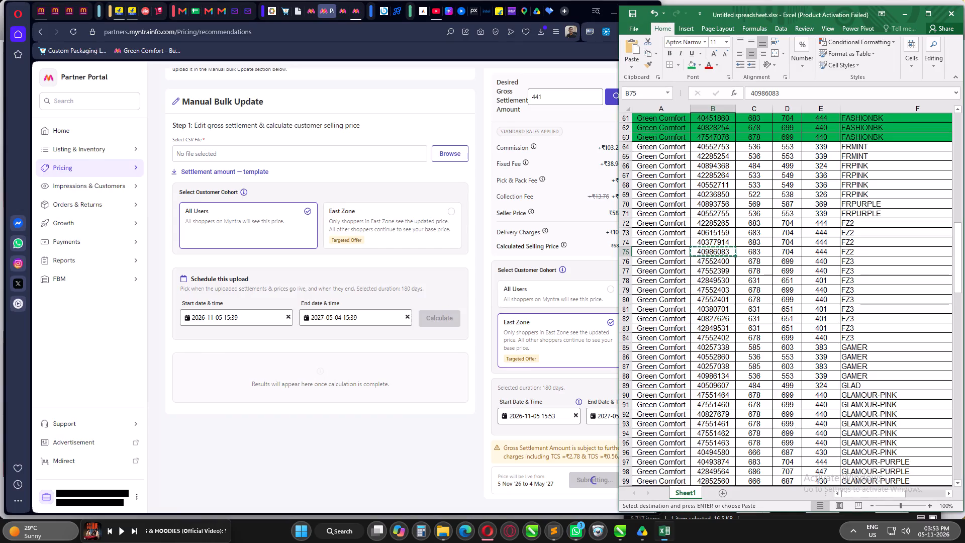
pyautogui.click(724, 264)
pyautogui.hotkey('ctrl', 'c')
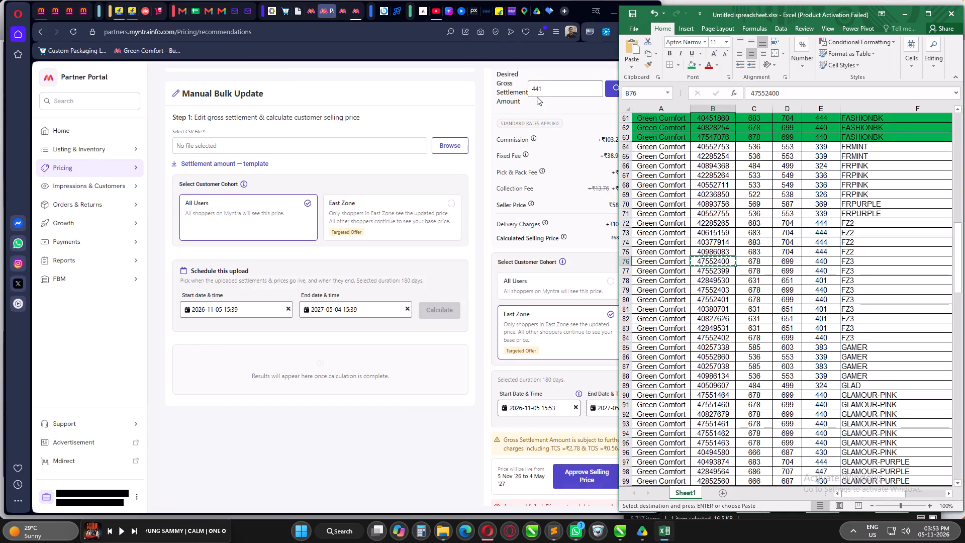
pyautogui.click(546, 153)
pyautogui.scroll(3, 553, 198)
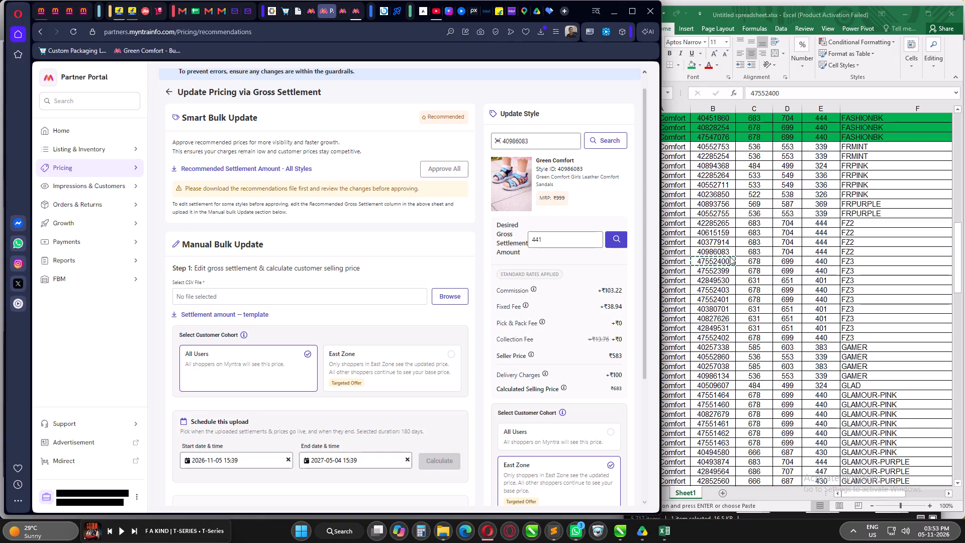
pyautogui.click(522, 142)
pyautogui.doubleClick(522, 142)
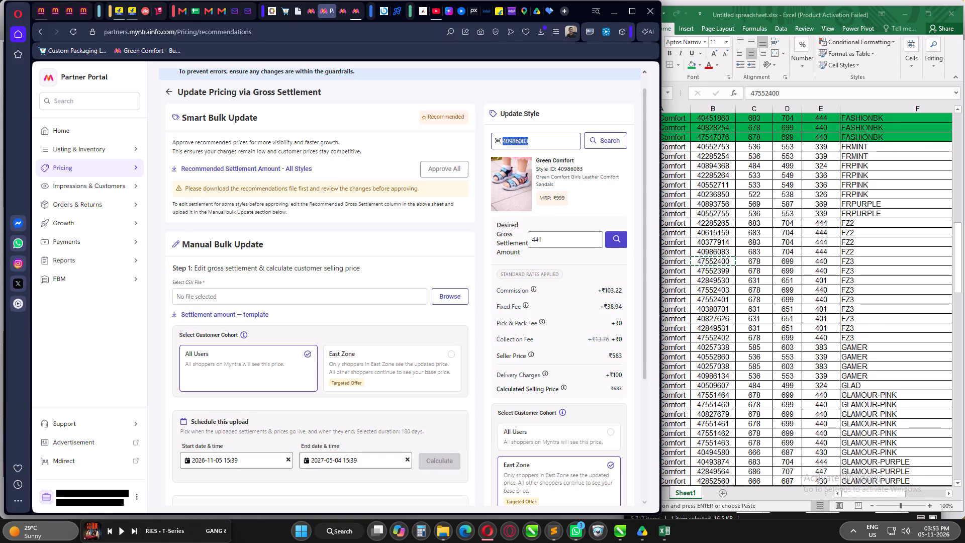
pyautogui.hotkey('ctrl', 'v')
pyautogui.press('Return')
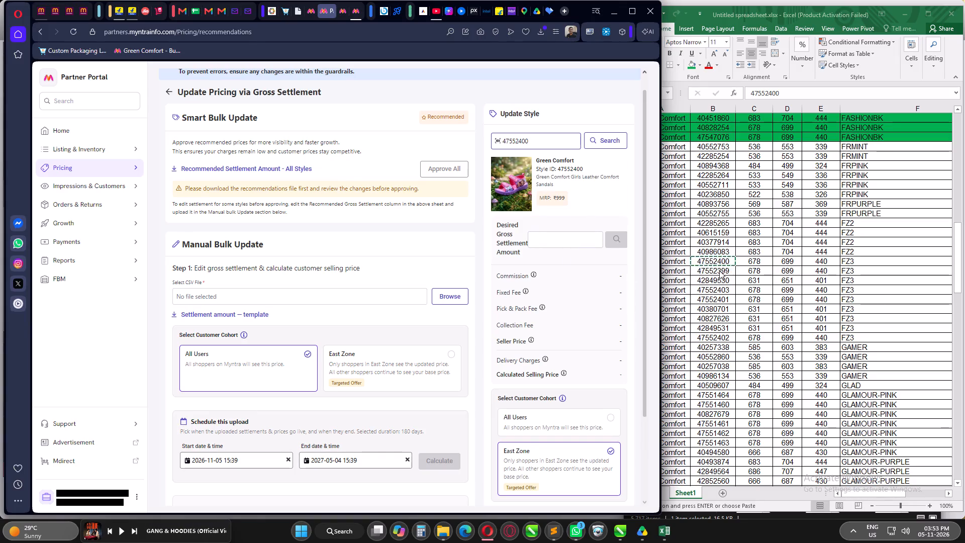
pyautogui.click(539, 239)
pyautogui.write('441')
pyautogui.press('Return')
pyautogui.scroll(-3, 555, 429)
pyautogui.click(584, 469)
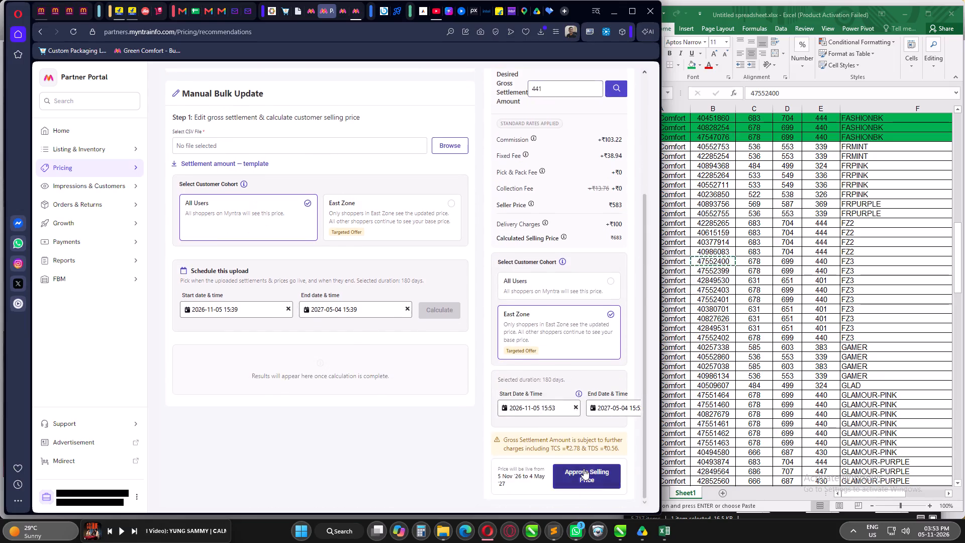
pyautogui.click(457, 315)
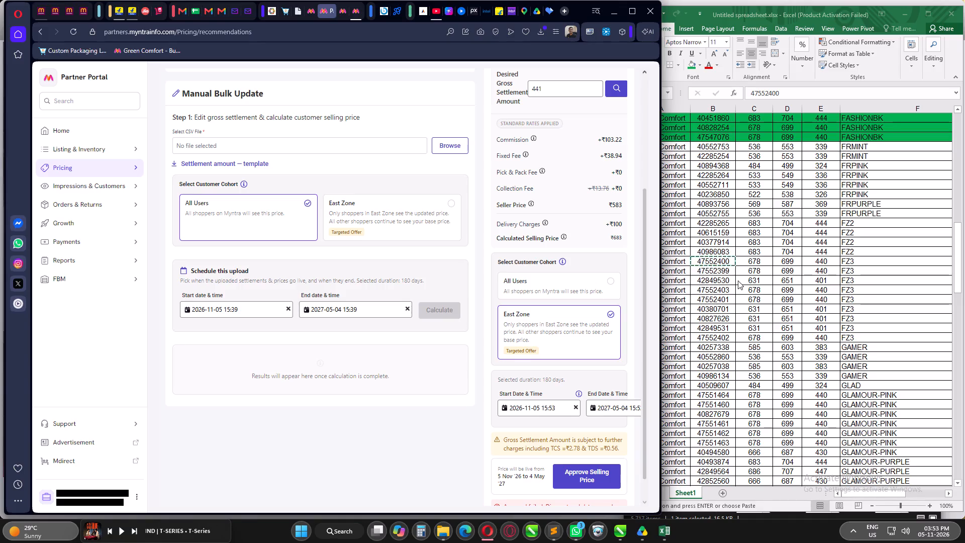
# Load FZ3 style 47552399 from the sheet in the partner portal and approve its East Zone price at gross settlement 441.
pyautogui.click(725, 270)
pyautogui.click(722, 270)
pyautogui.hotkey('ctrl', 'c')
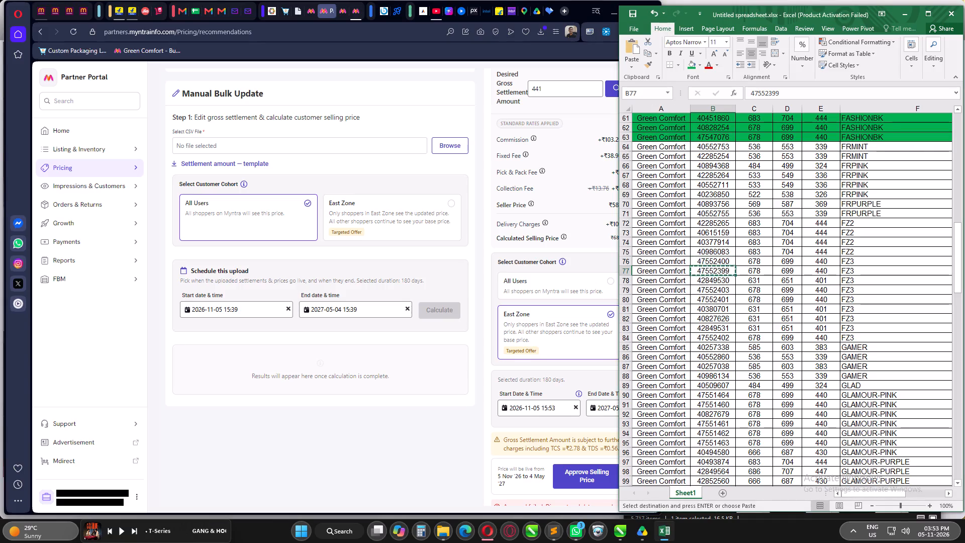
pyautogui.click(548, 205)
pyautogui.scroll(5, 548, 207)
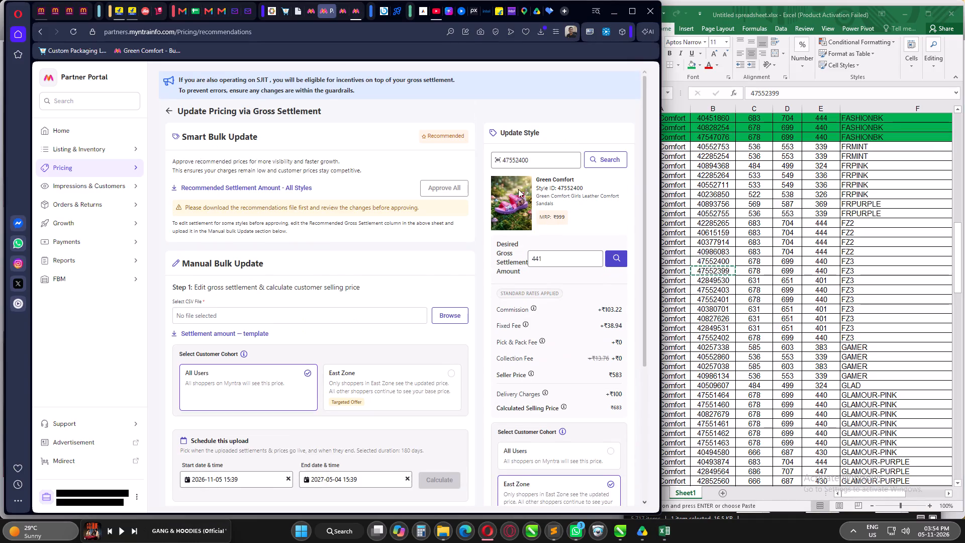
pyautogui.click(511, 164)
pyautogui.doubleClick(512, 161)
pyautogui.hotkey('ctrl', 'v')
pyautogui.press('Return')
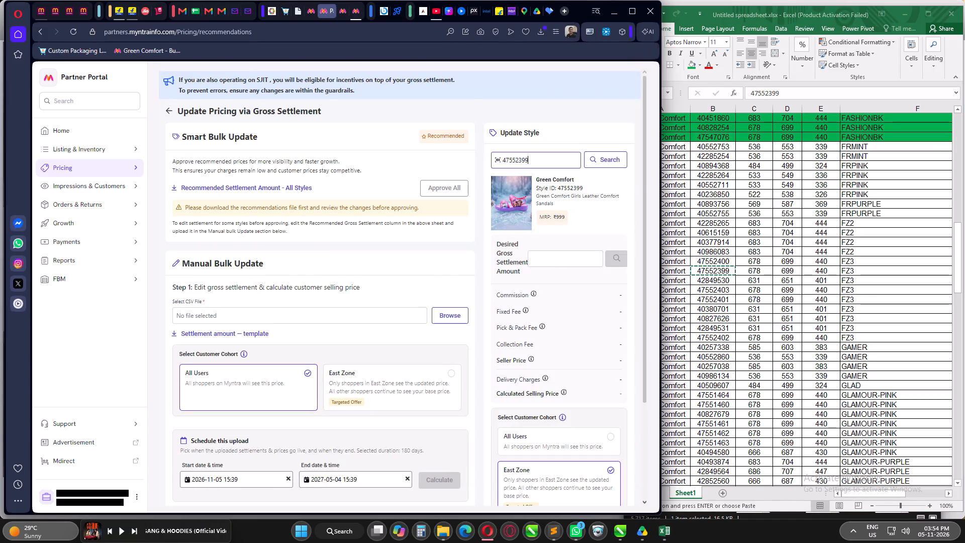
pyautogui.click(568, 257)
pyautogui.write('441')
pyautogui.press('Return')
pyautogui.scroll(-6, 602, 352)
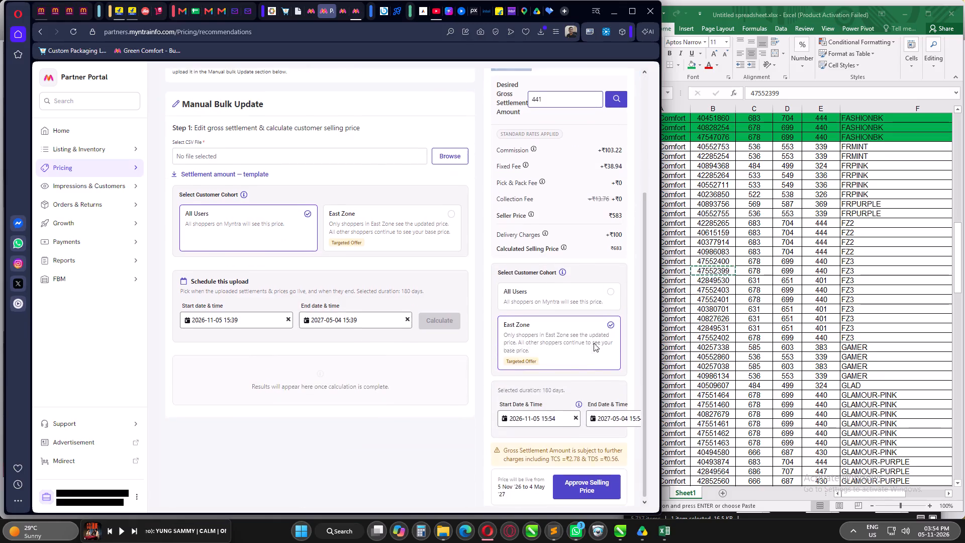
pyautogui.click(592, 484)
pyautogui.click(444, 316)
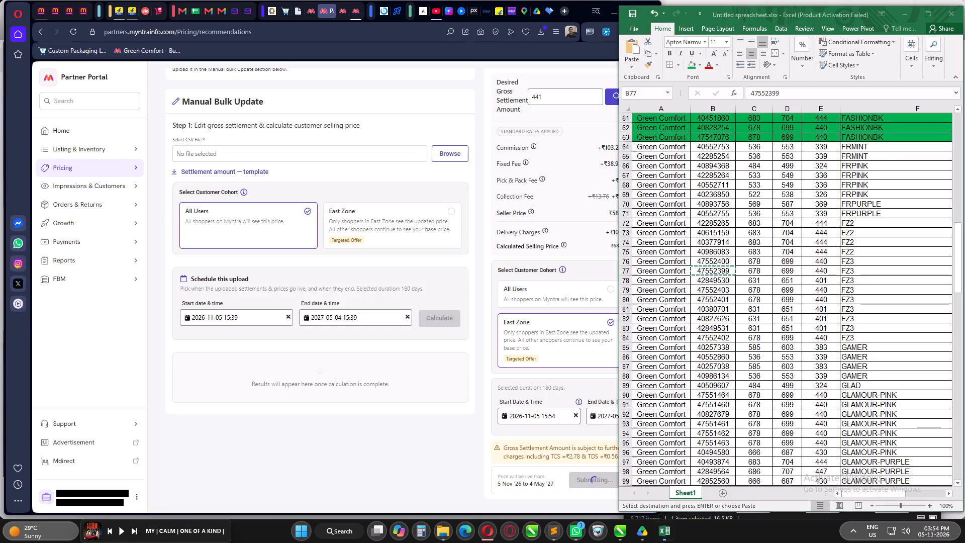
# Copy FZ3 style ID 42849530 from the sheet and open its live Myntra product page to check the price.
pyautogui.click(759, 290)
pyautogui.click(713, 280)
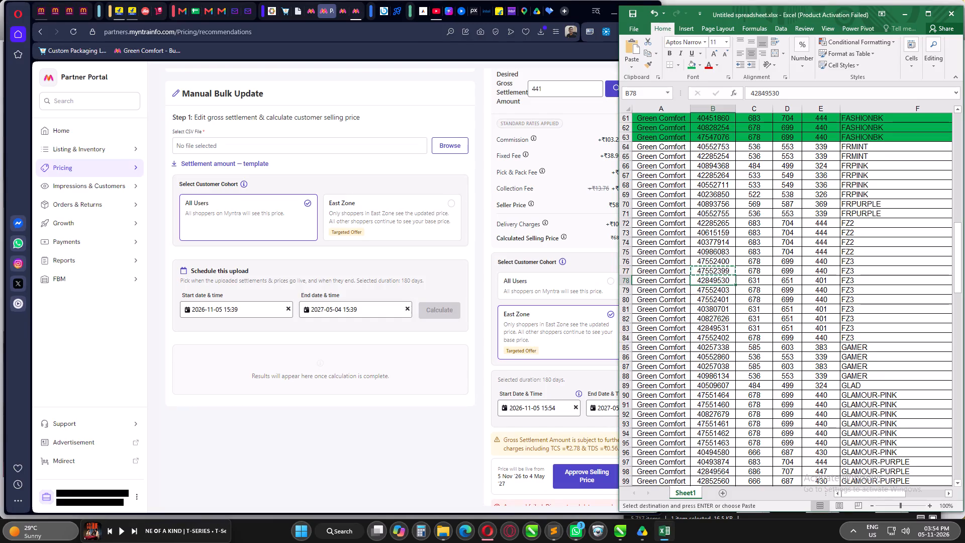
pyautogui.hotkey('ctrl', 'c')
pyautogui.click(356, 10)
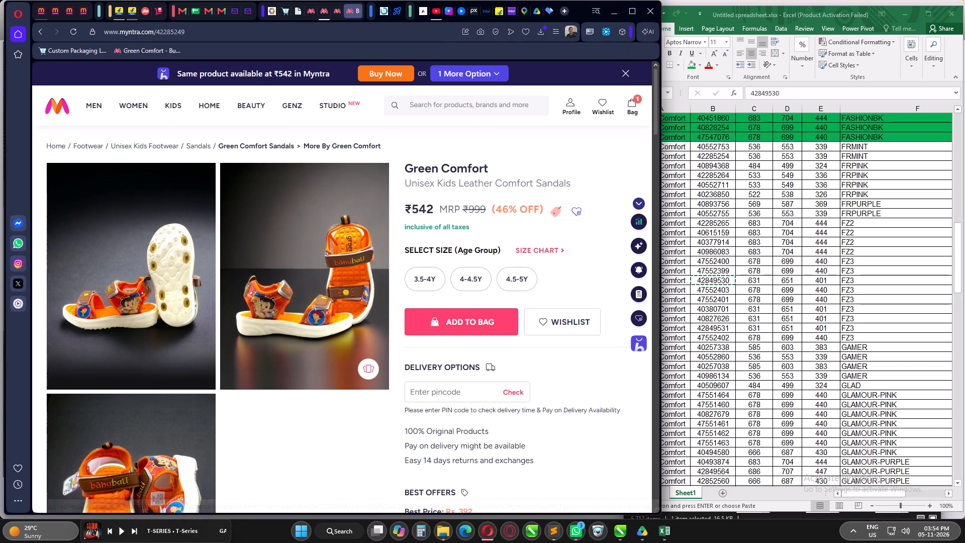
pyautogui.click(525, 103)
pyautogui.hotkey('ctrl', 'v')
pyautogui.press('Return')
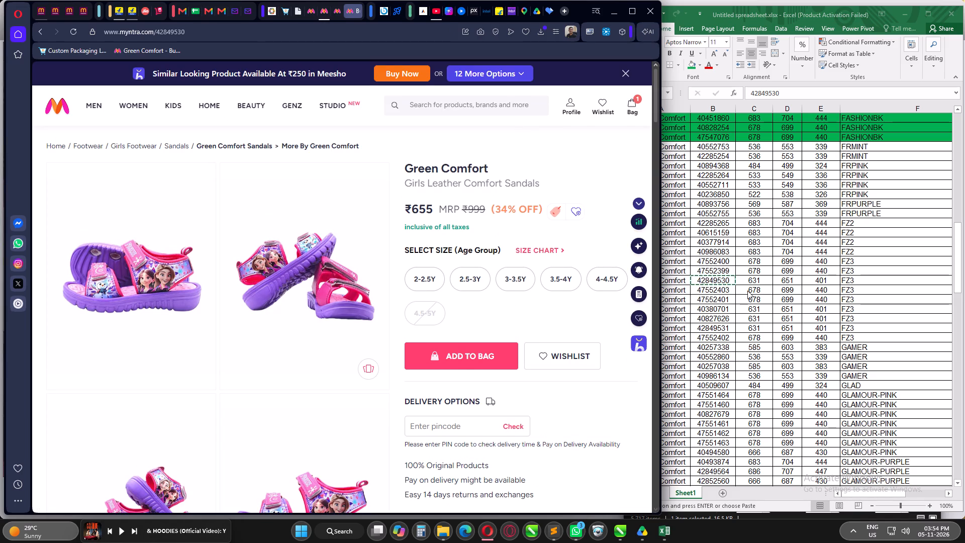
# Load FZ3 style 42849530 from the sheet in the partner portal and calculate its selling price at gross settlement 401.
pyautogui.click(751, 292)
pyautogui.click(729, 292)
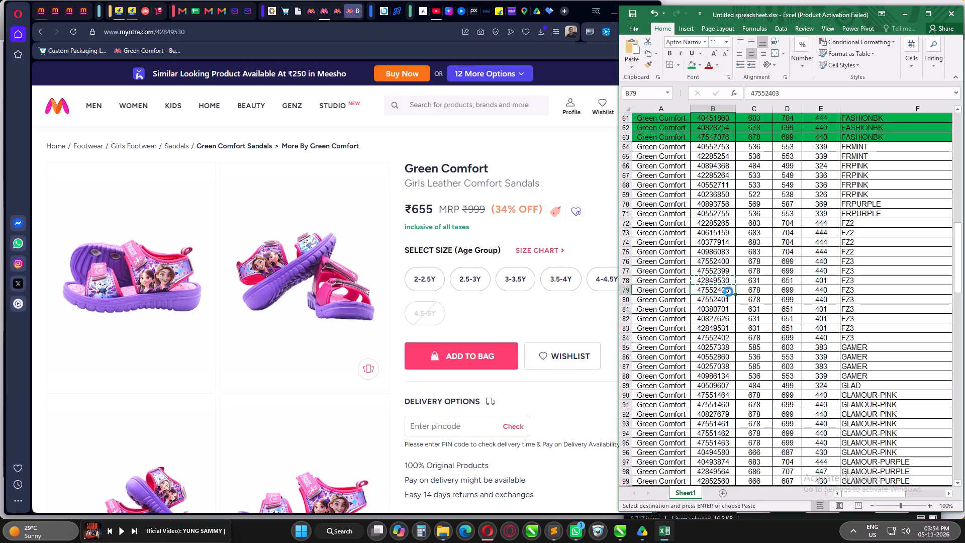
pyautogui.hotkey('ctrl', 'c')
pyautogui.click(721, 278)
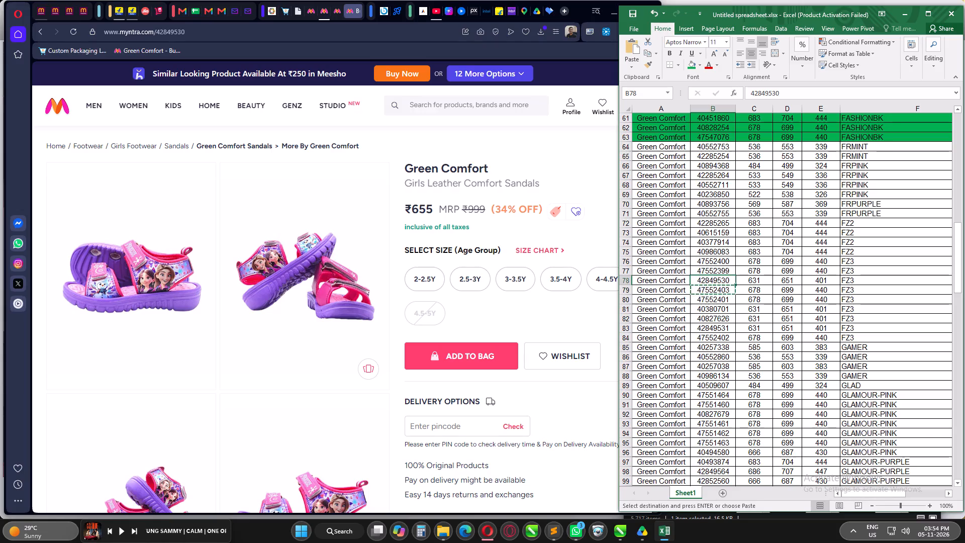
pyautogui.hotkey('ctrl', 'c')
pyautogui.click(327, 12)
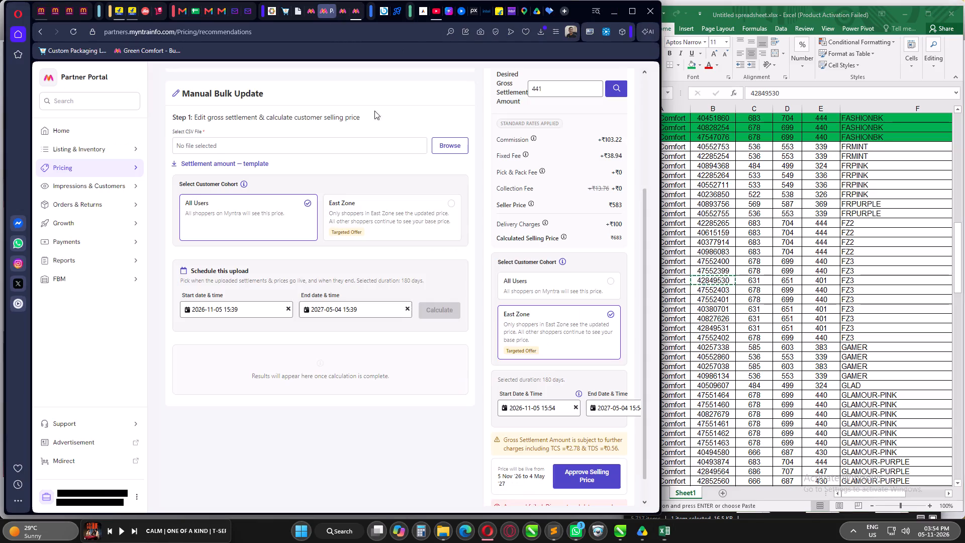
pyautogui.scroll(5, 547, 192)
pyautogui.doubleClick(513, 157)
pyautogui.hotkey('ctrl', 'v')
pyautogui.press('Return')
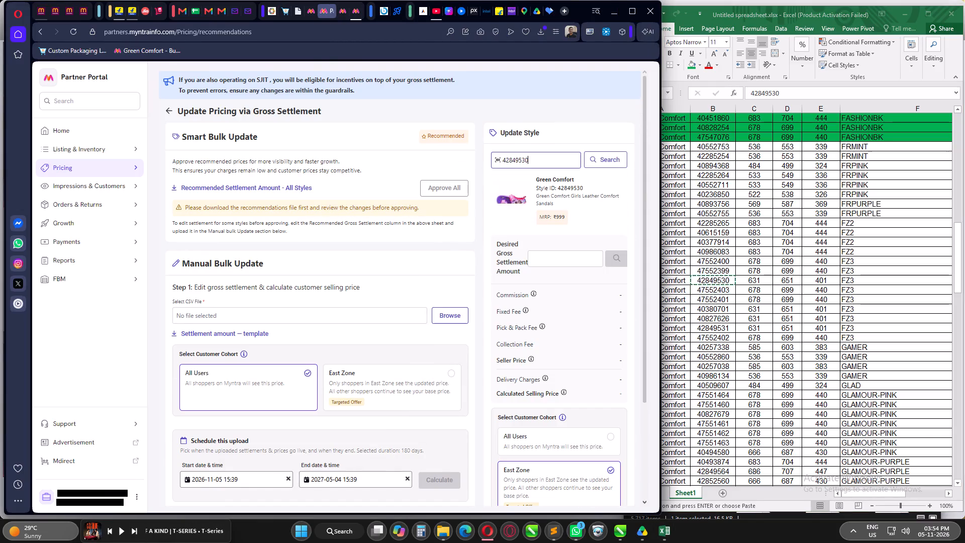
pyautogui.click(563, 258)
pyautogui.write('401')
pyautogui.press('Return')
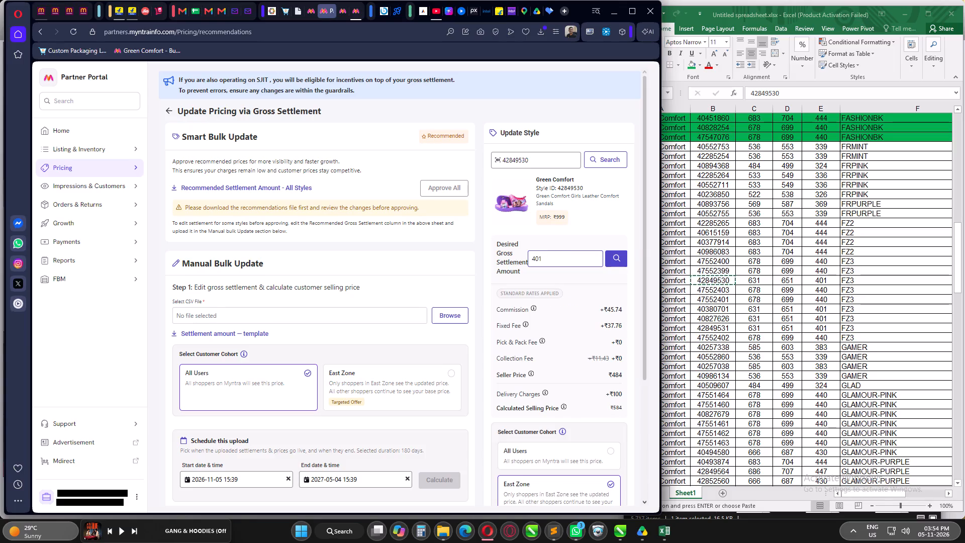
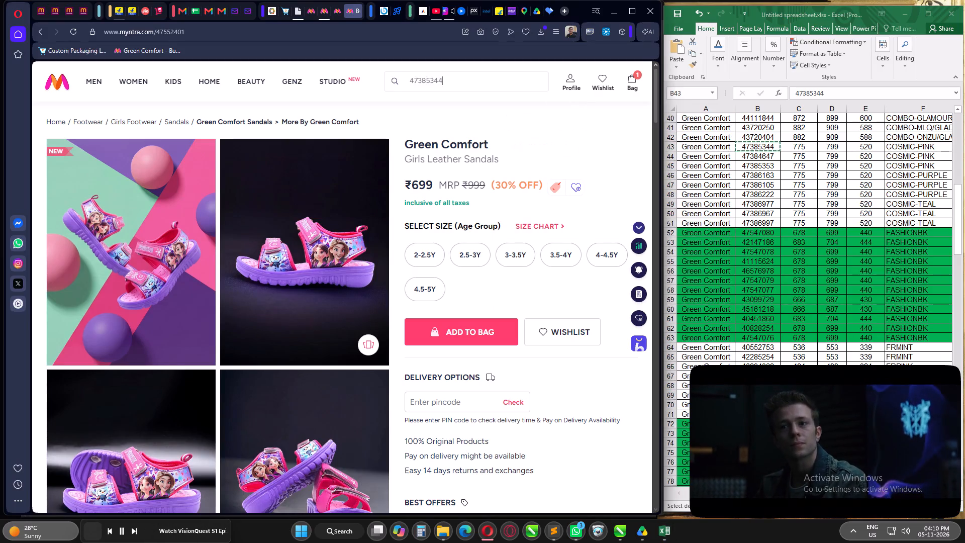
# Search the Myntra storefront for style 47385344.
pyautogui.press('Return')
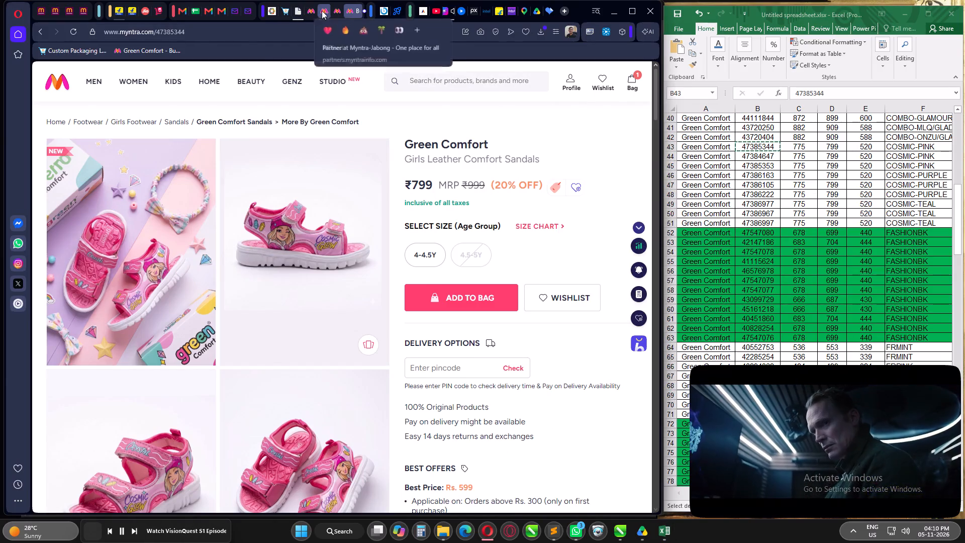
# In the partner portal, calculate style 47385344's East Zone price at gross settlements 530, 535 and 537.
pyautogui.click(322, 11)
pyautogui.click(572, 184)
pyautogui.press('BackSpace')
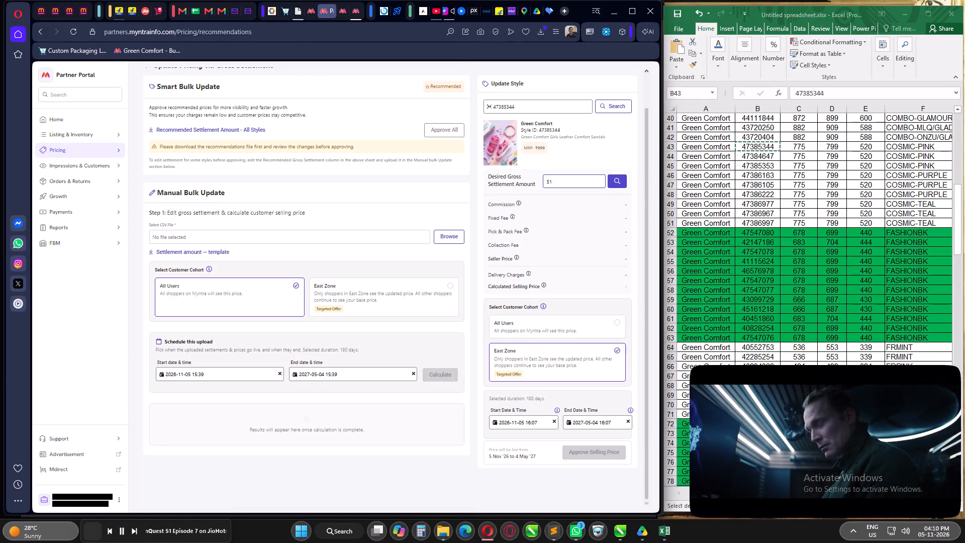
pyautogui.press('BackSpace')
pyautogui.write('30')
pyautogui.press('Return')
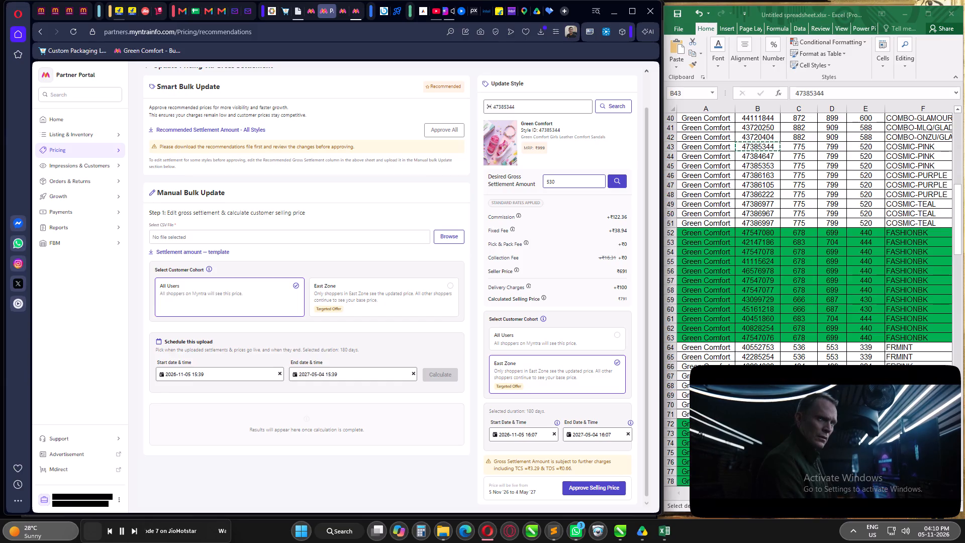
pyautogui.press('BackSpace')
pyautogui.press('5')
pyautogui.press('Return')
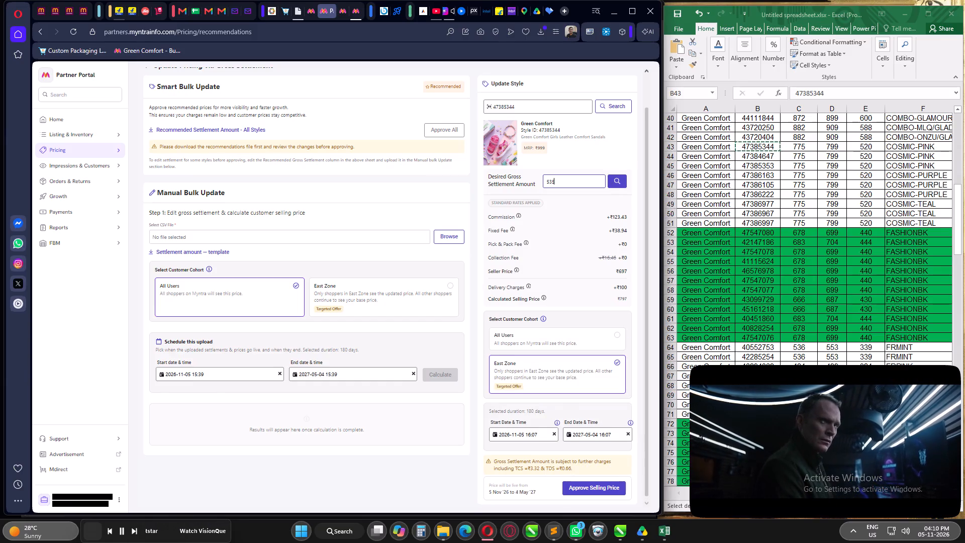
pyautogui.press('BackSpace')
pyautogui.press('7')
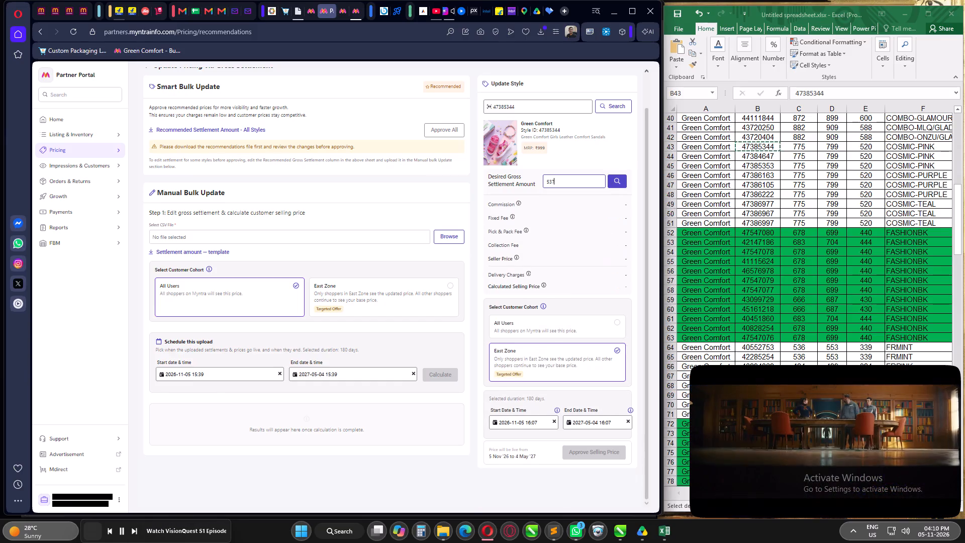
pyautogui.press('Return')
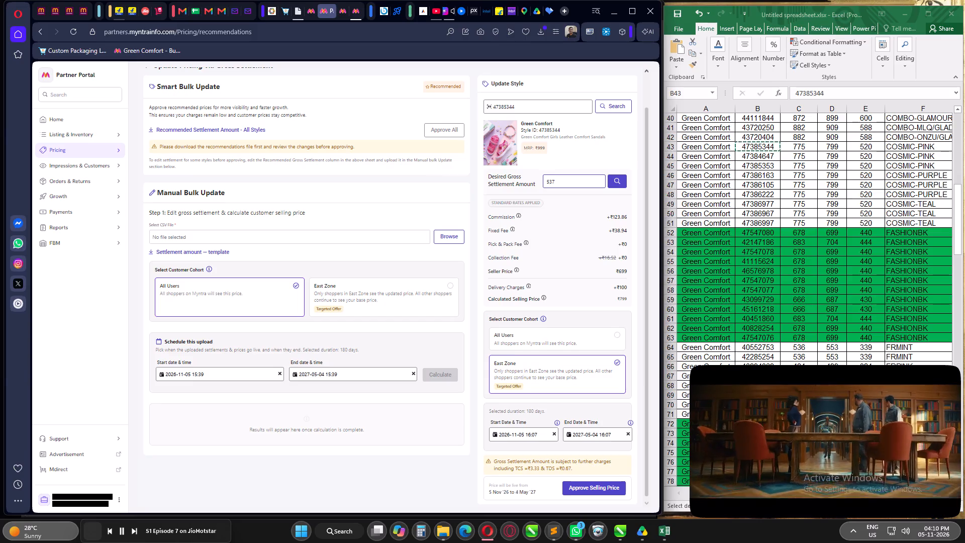
# Recalculate style 47385344's East Zone price at gross settlement 517.
pyautogui.press('BackSpace')
pyautogui.press('BackSpace')
pyautogui.write('17')
pyautogui.press('Return')
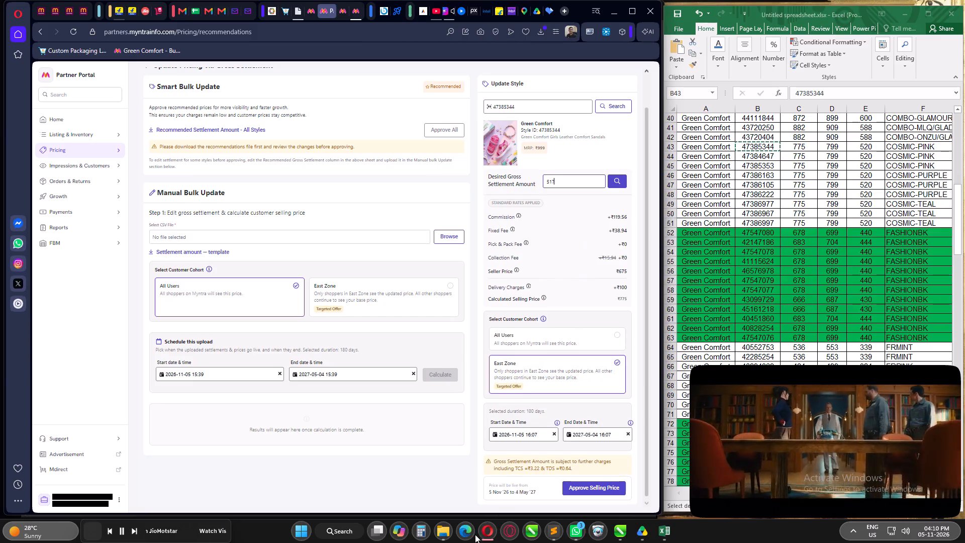
# Subtract 17 from 37 in Calculator to compare the two settlement amounts, and close Calculator.
pyautogui.click(426, 527)
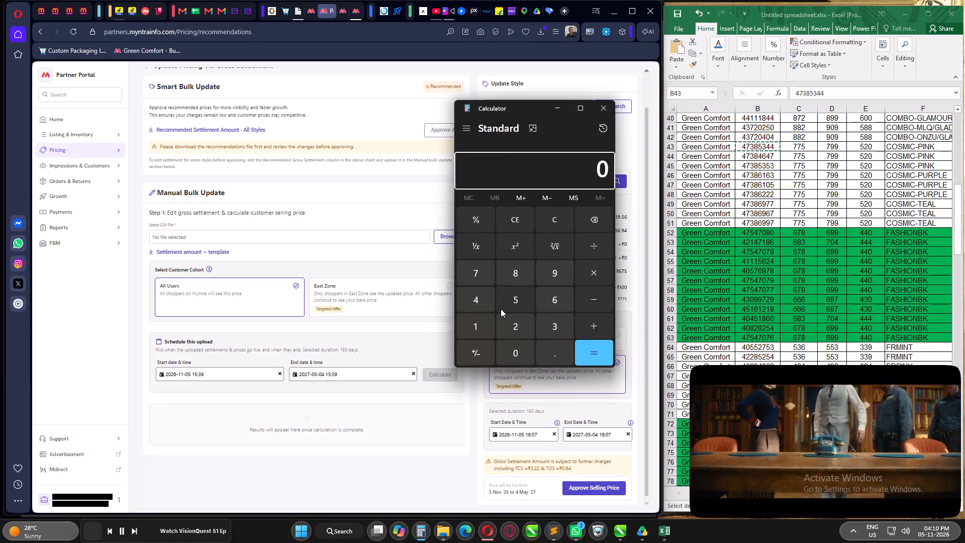
pyautogui.write('37-17')
pyautogui.press('Return')
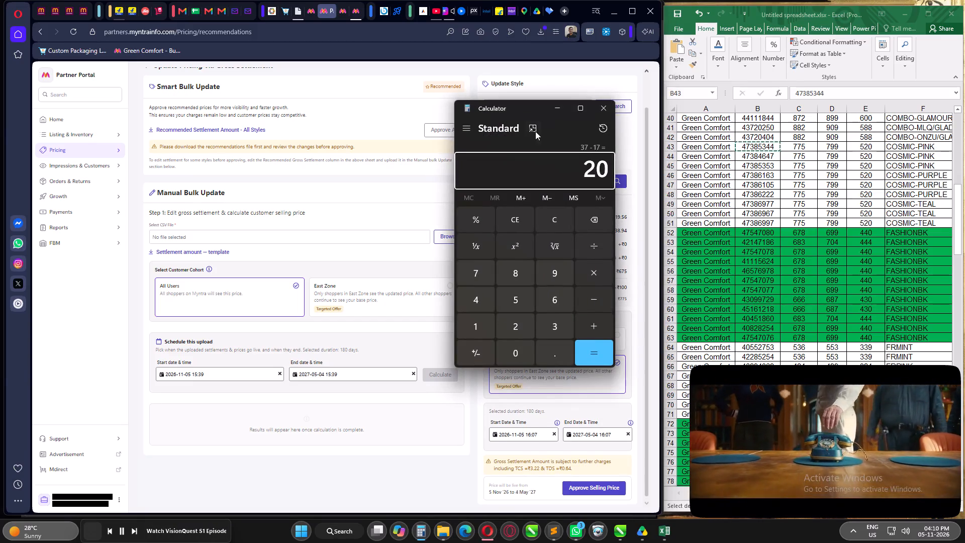
pyautogui.click(602, 110)
# Approve COSMIC-PINK style 47385344's East Zone selling price with the standard rate card.
pyautogui.click(602, 489)
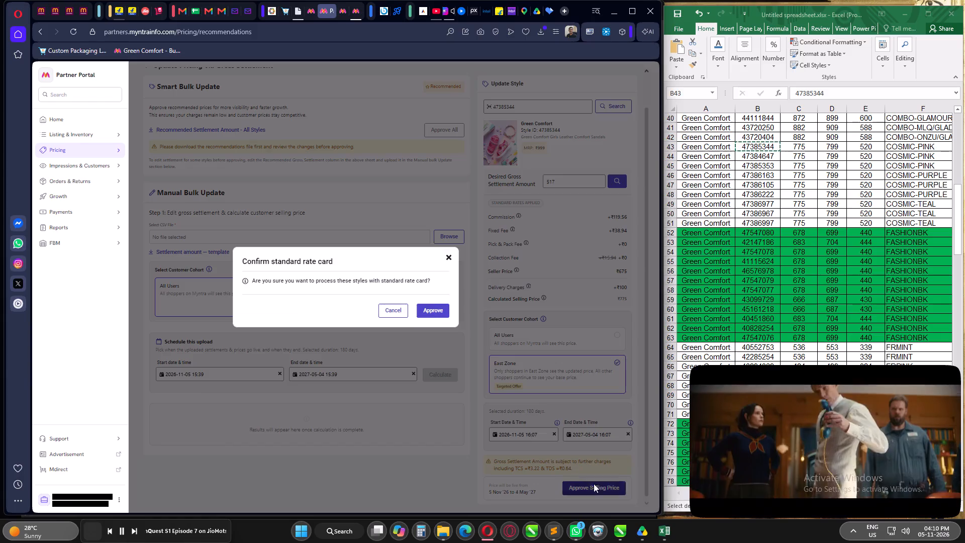
pyautogui.click(429, 311)
# Load COSMIC-PINK style 47384647 from the sheet, calculate it at gross settlement 517 and approve its East Zone price with the standard rate card.
pyautogui.click(789, 176)
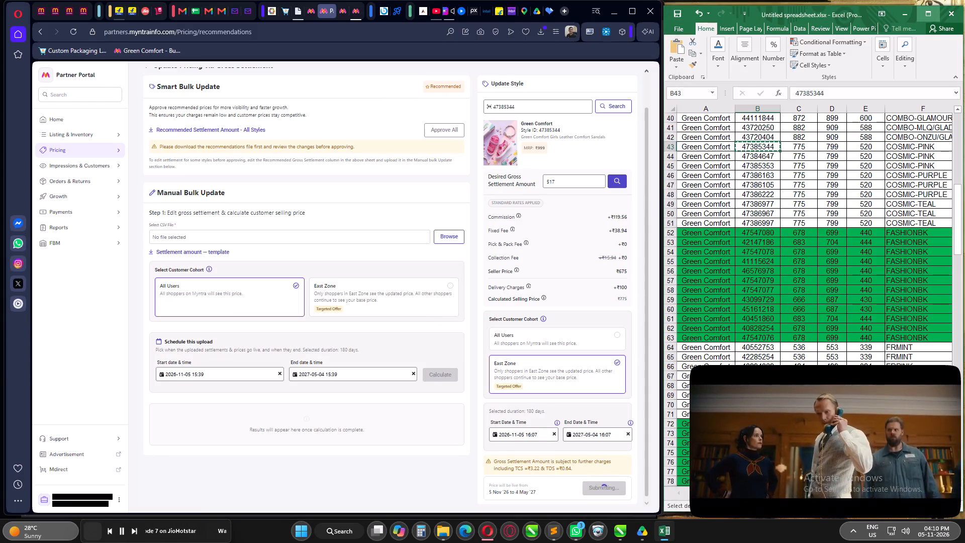
pyautogui.click(765, 158)
pyautogui.hotkey('ctrl', 'c')
pyautogui.doubleClick(507, 104)
pyautogui.hotkey('ctrl', 'v')
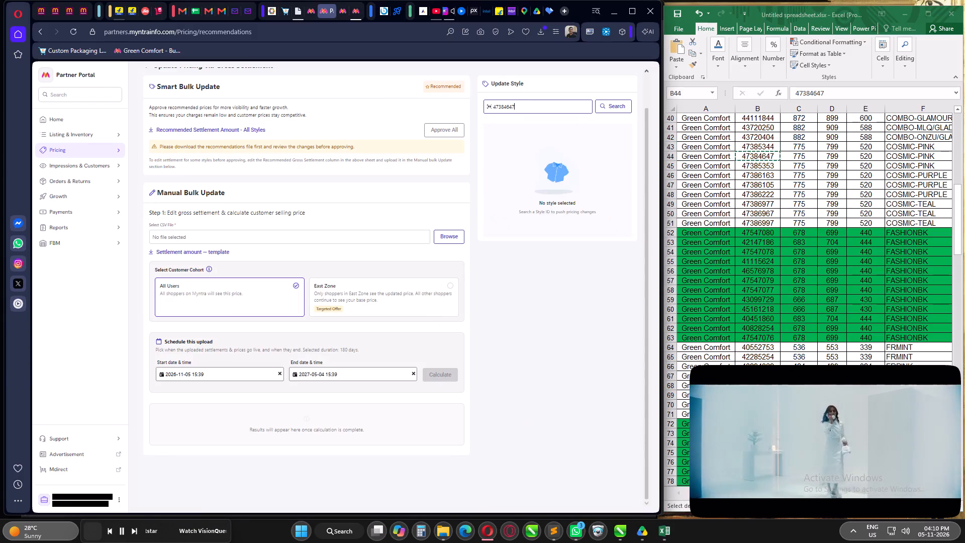
pyautogui.press('Return')
pyautogui.click(562, 180)
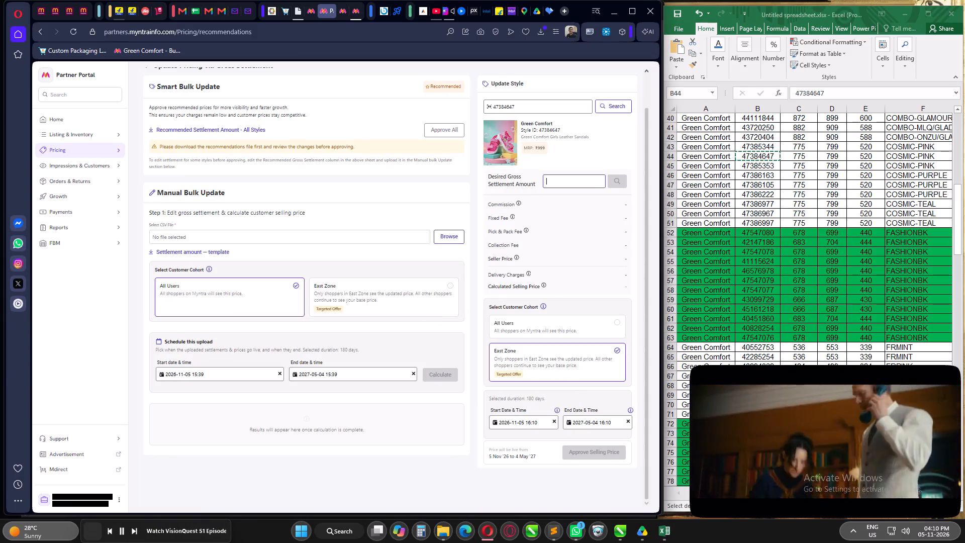
pyautogui.write('517')
pyautogui.press('Return')
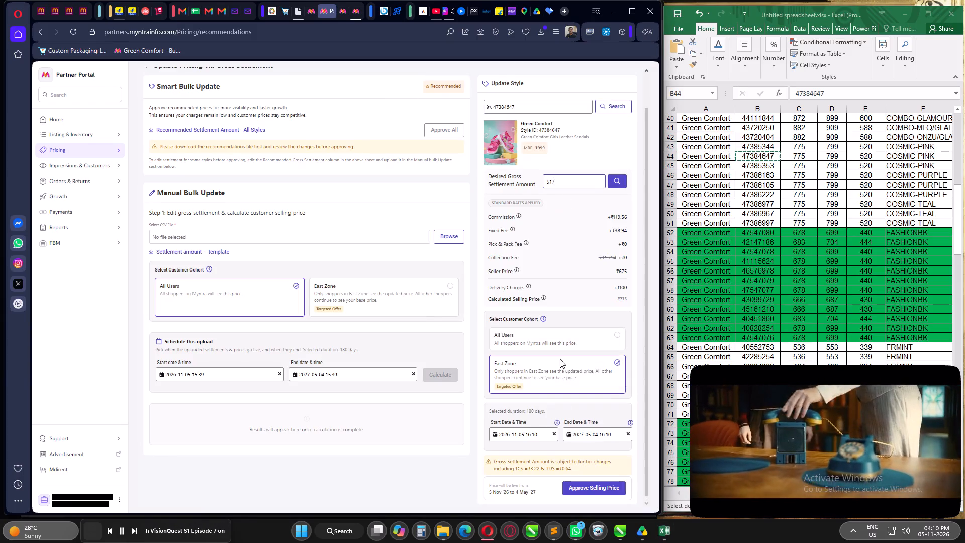
pyautogui.click(587, 483)
pyautogui.click(423, 306)
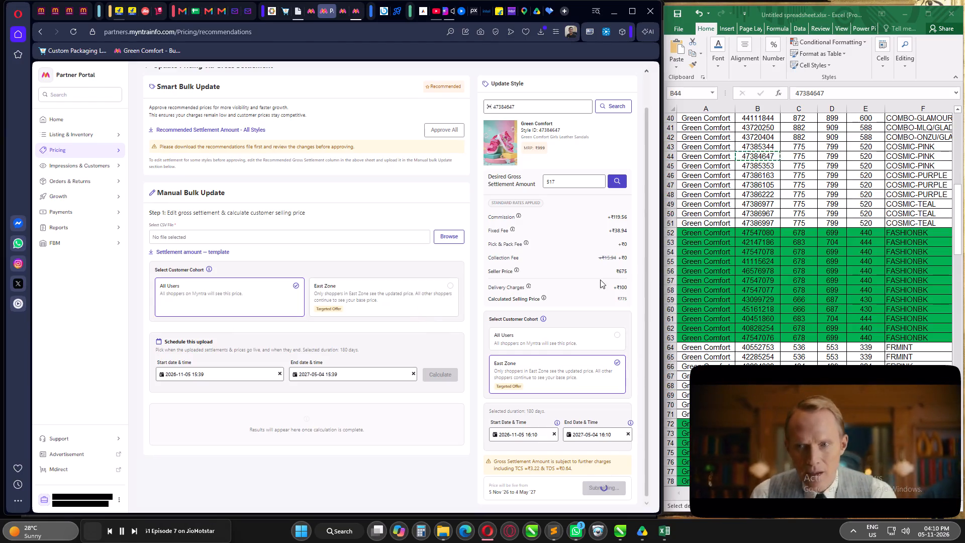
# Load COSMIC-PINK style 47385353 from the sheet, calculate it at gross settlement 517 and approve its East Zone price with the standard rate card.
pyautogui.click(820, 160)
pyautogui.click(754, 165)
pyautogui.hotkey('ctrl', 'c')
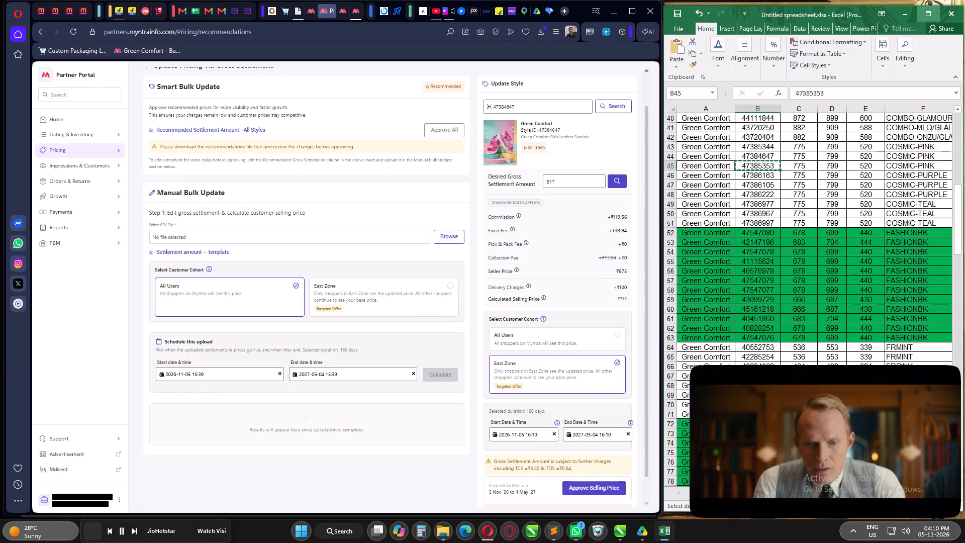
pyautogui.doubleClick(504, 105)
pyautogui.hotkey('ctrl', 'v')
pyautogui.press('Return')
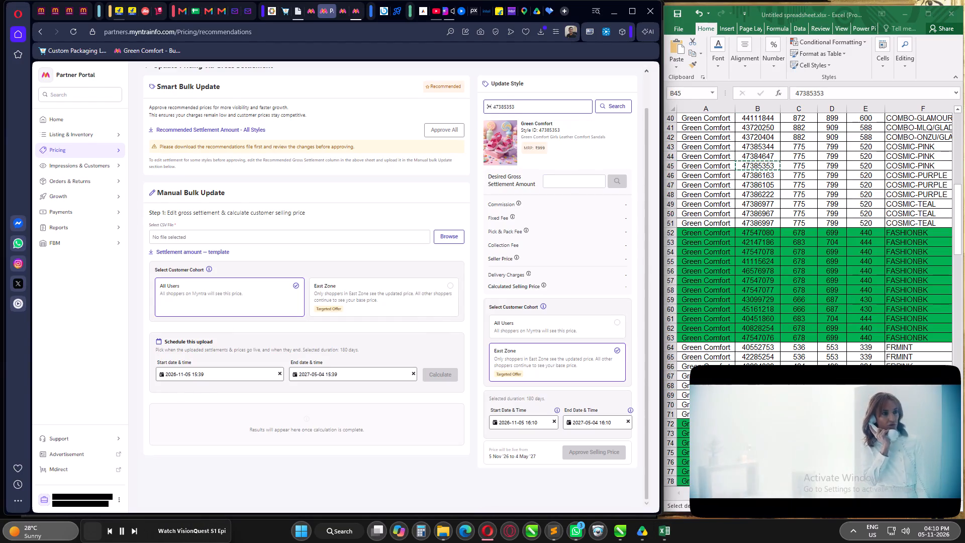
pyautogui.click(570, 183)
pyautogui.write('517')
pyautogui.press('Return')
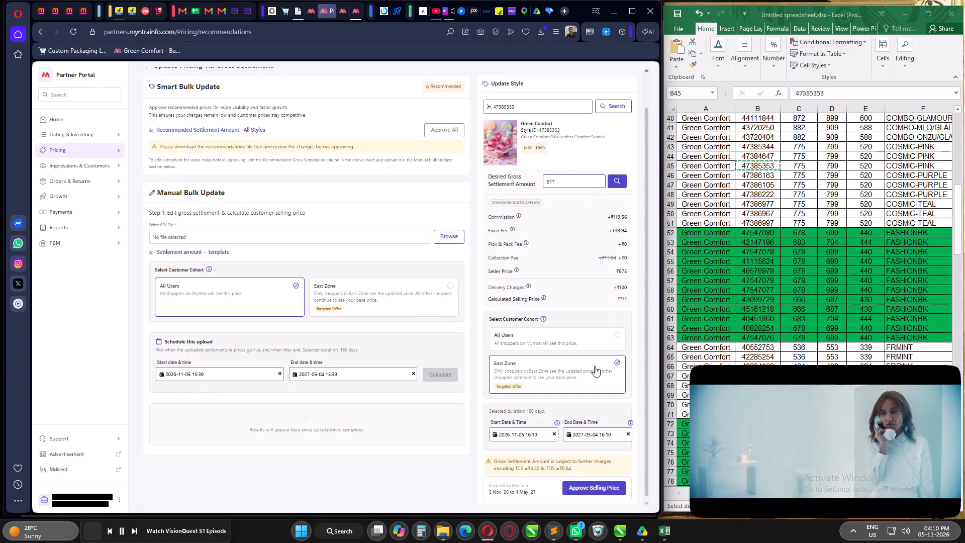
pyautogui.scroll(-3, 595, 366)
pyautogui.click(608, 486)
pyautogui.click(430, 310)
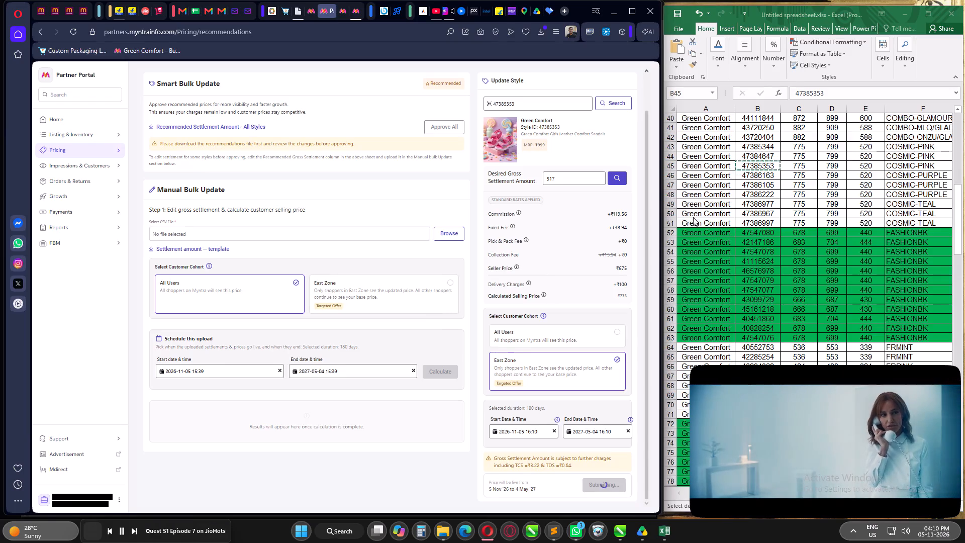
# Load COSMIC-PURPLE style 47386163 from the sheet, calculate it at gross settlement 517 and approve its East Zone price with the standard rate card.
pyautogui.click(760, 185)
pyautogui.click(768, 175)
pyautogui.hotkey('ctrl', 'c')
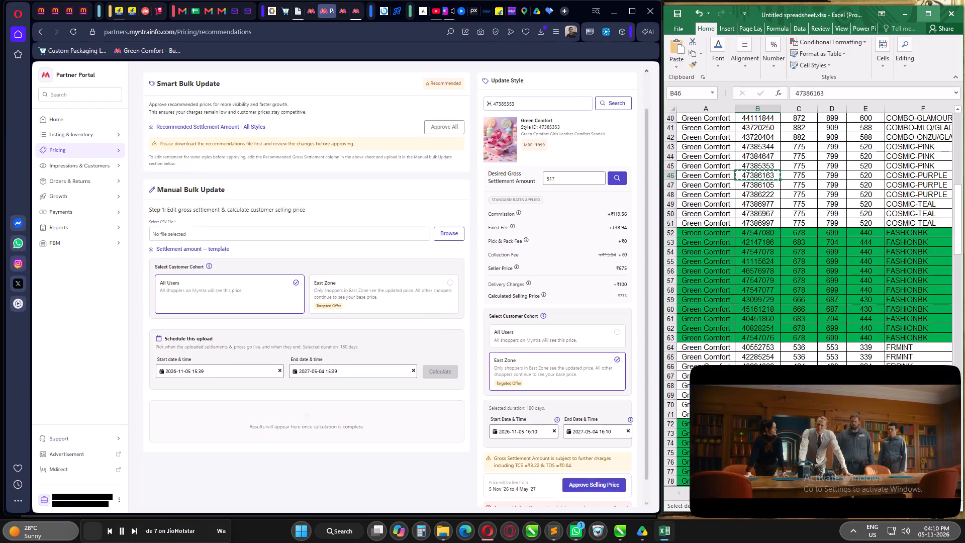
pyautogui.doubleClick(507, 101)
pyautogui.hotkey('ctrl', 'v')
pyautogui.press('Return')
pyautogui.click(571, 183)
pyautogui.write('517')
pyautogui.press('Return')
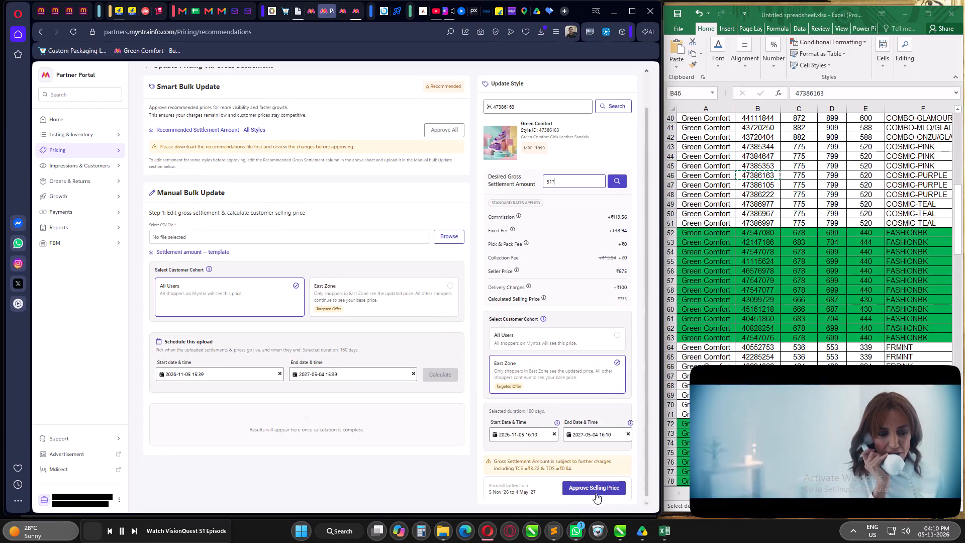
pyautogui.click(596, 491)
pyautogui.click(439, 308)
# Load COSMIC-PURPLE style 47386105 from the sheet, calculate it at gross settlement 517 and approve its East Zone price with the standard rate card.
pyautogui.click(792, 177)
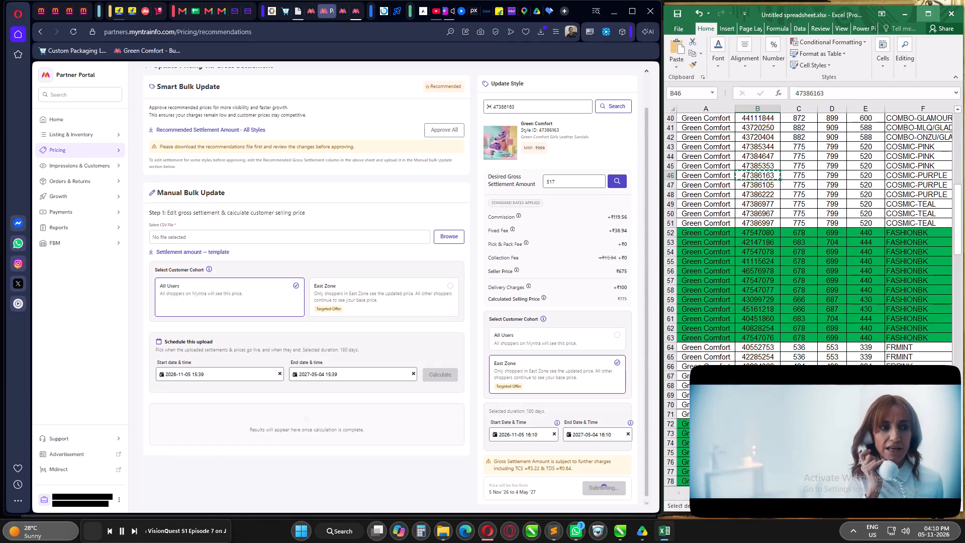
pyautogui.click(765, 185)
pyautogui.hotkey('ctrl', 'c')
pyautogui.doubleClick(505, 107)
pyautogui.hotkey('ctrl', 'v')
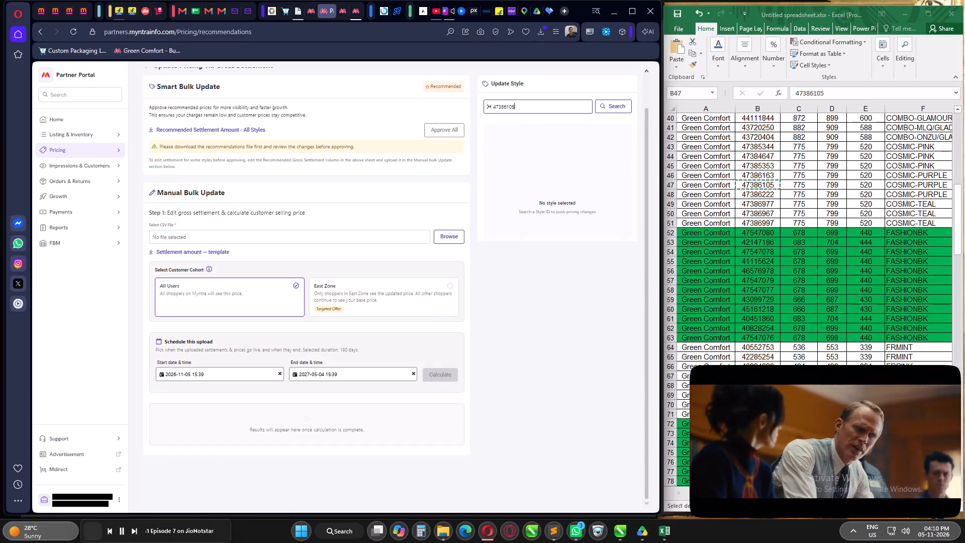
pyautogui.press('Return')
pyautogui.click(569, 183)
pyautogui.write('517')
pyautogui.press('Return')
pyautogui.click(609, 487)
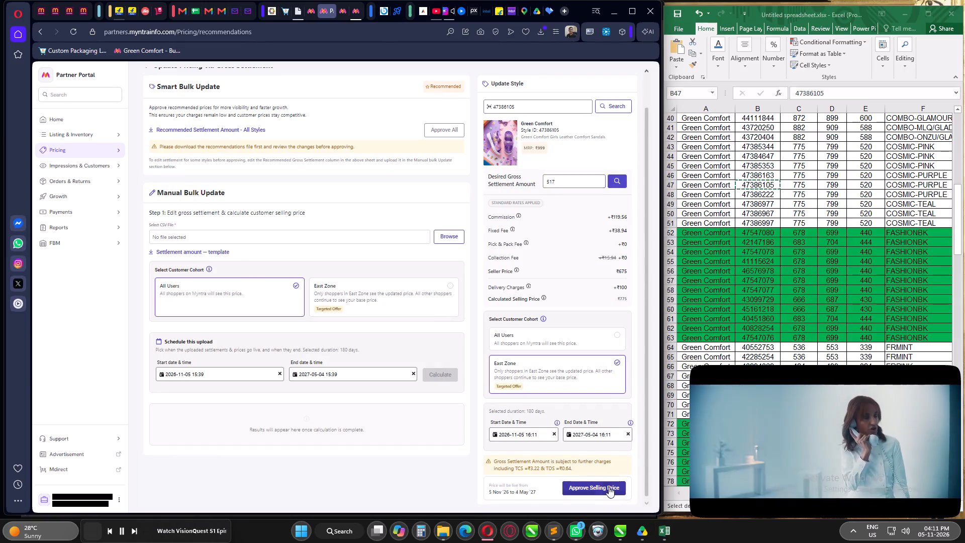
pyautogui.click(440, 308)
# Load COSMIC-PURPLE style 47386222 from the sheet, calculate it at gross settlement 517 and approve its East Zone price with the standard rate card.
pyautogui.click(780, 196)
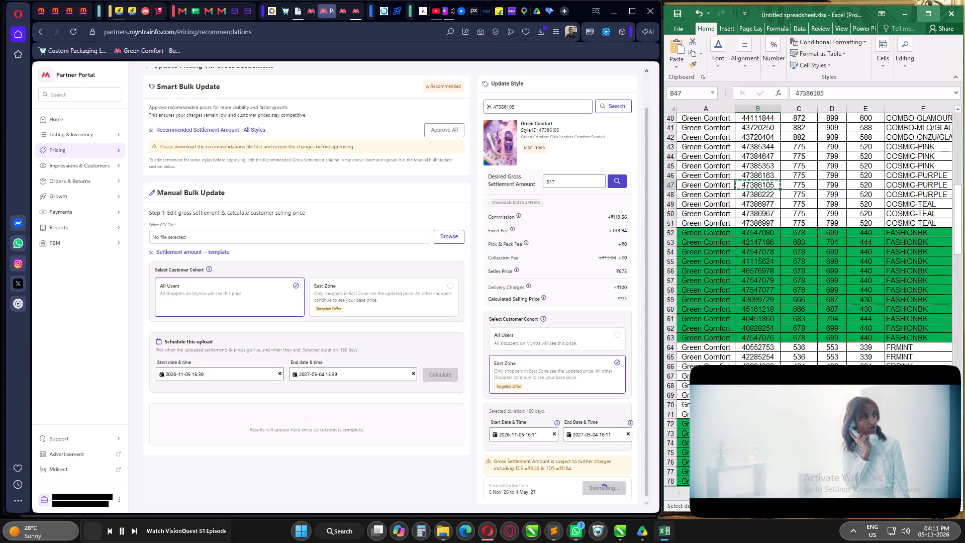
pyautogui.click(767, 195)
pyautogui.hotkey('ctrl', 'c')
pyautogui.doubleClick(500, 108)
pyautogui.hotkey('ctrl', 'v')
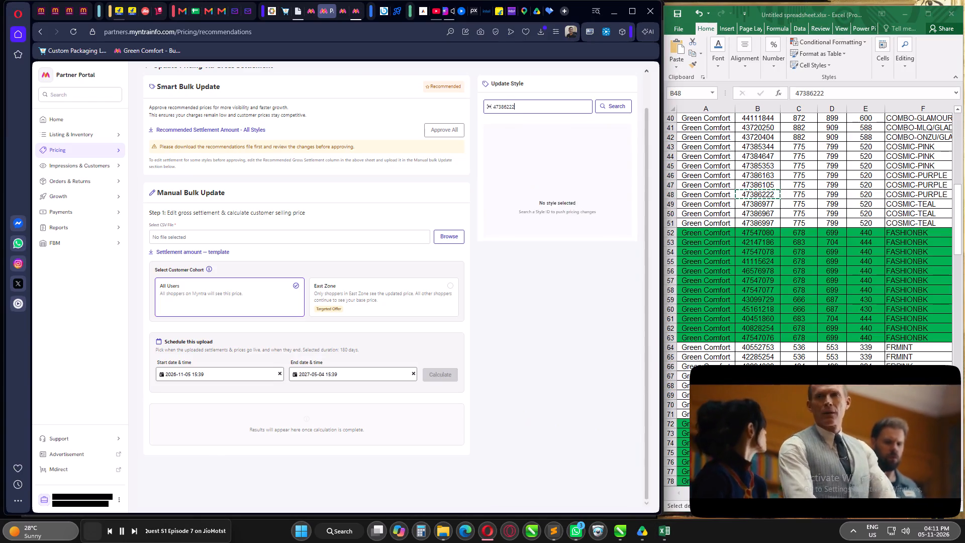
pyautogui.press('Return')
pyautogui.click(564, 180)
pyautogui.write('517')
pyautogui.press('Return')
pyautogui.scroll(-2, 592, 429)
pyautogui.click(592, 485)
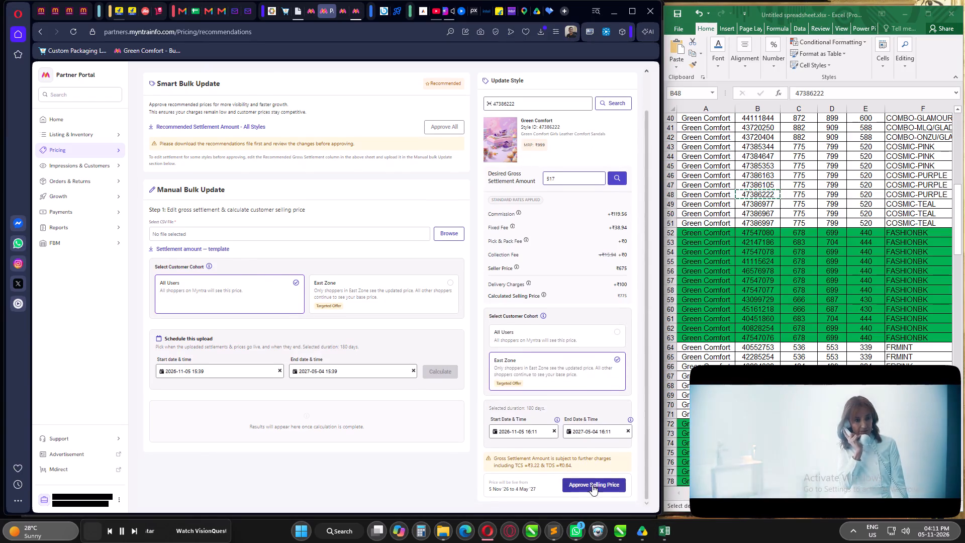
pyautogui.click(422, 311)
# Load COSMIC-TEAL style 47386977 from the sheet, calculate it at gross settlement 517 and approve its East Zone price with the standard rate card.
pyautogui.click(748, 191)
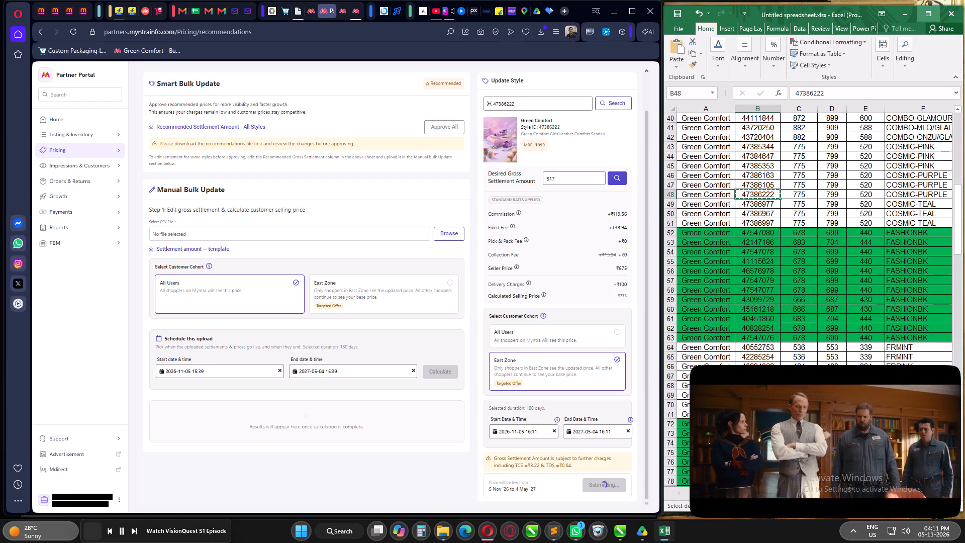
pyautogui.click(762, 206)
pyautogui.hotkey('ctrl', 'c')
pyautogui.doubleClick(510, 102)
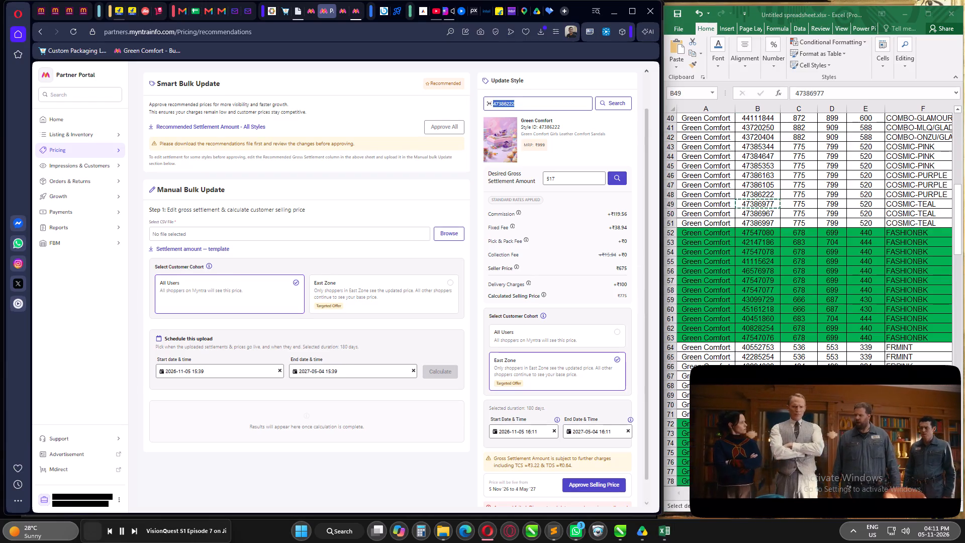
pyautogui.hotkey('ctrl', 'v')
pyautogui.press('Return')
pyautogui.click(574, 180)
pyautogui.write('517')
pyautogui.press('Return')
pyautogui.click(582, 484)
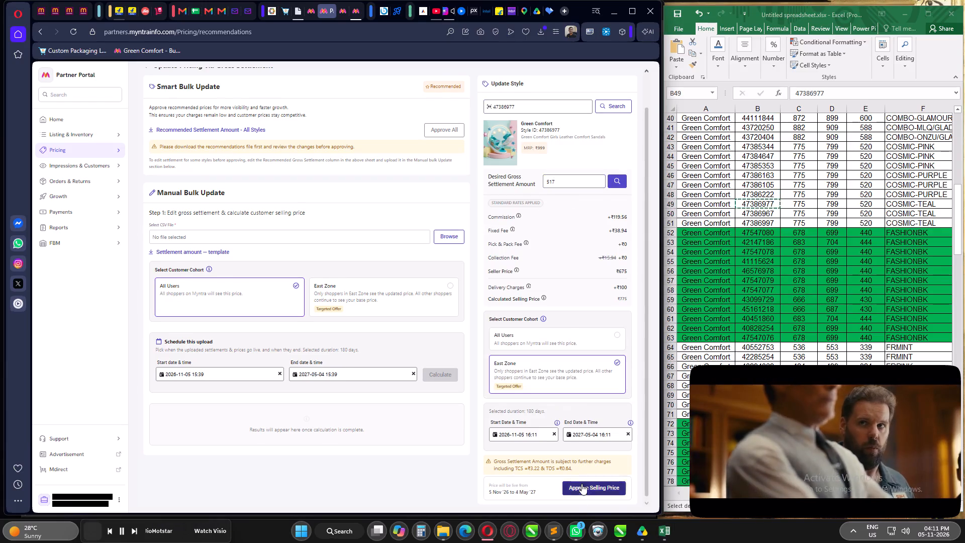
pyautogui.click(435, 307)
# Load COSMIC-TEAL style 47386967 from the sheet, calculate it at gross settlement 517 and approve its East Zone price with the standard rate card.
pyautogui.click(795, 200)
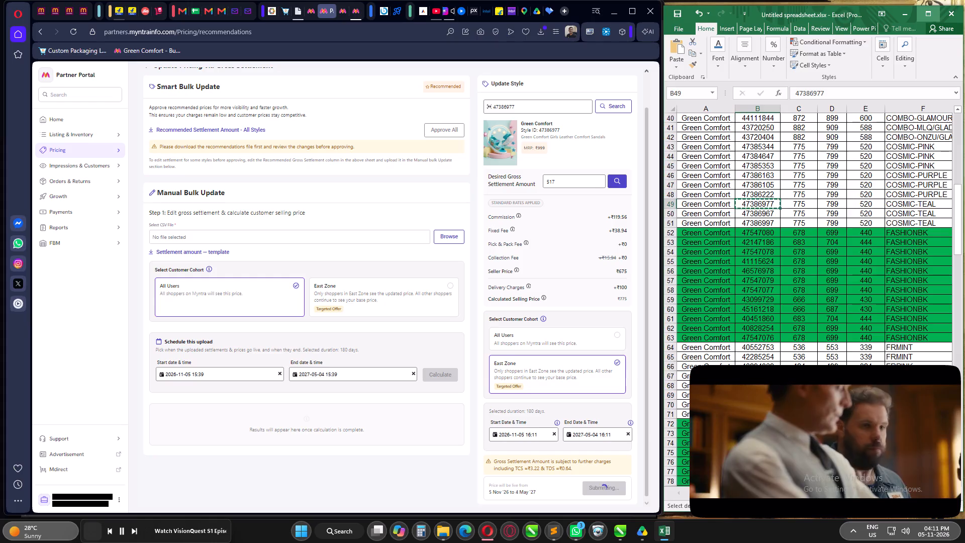
pyautogui.click(757, 214)
pyautogui.hotkey('ctrl', 'c')
pyautogui.doubleClick(509, 105)
pyautogui.hotkey('ctrl', 'v')
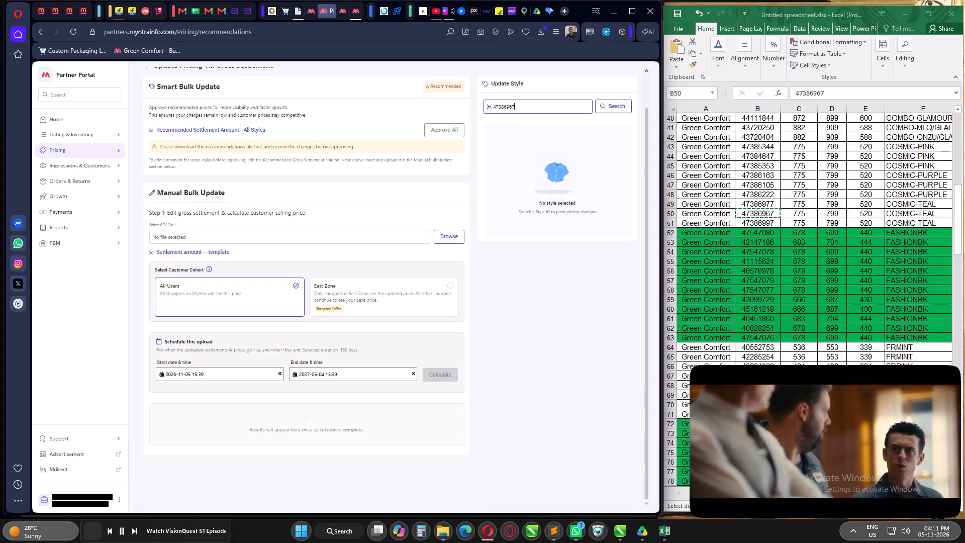
pyautogui.press('Return')
pyautogui.click(582, 167)
pyautogui.click(568, 182)
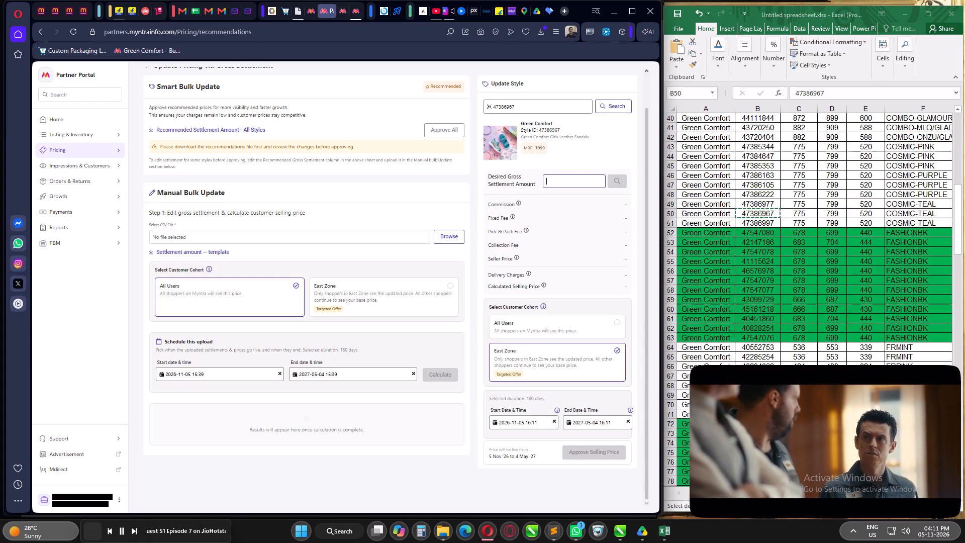
pyautogui.write('517')
pyautogui.press('Return')
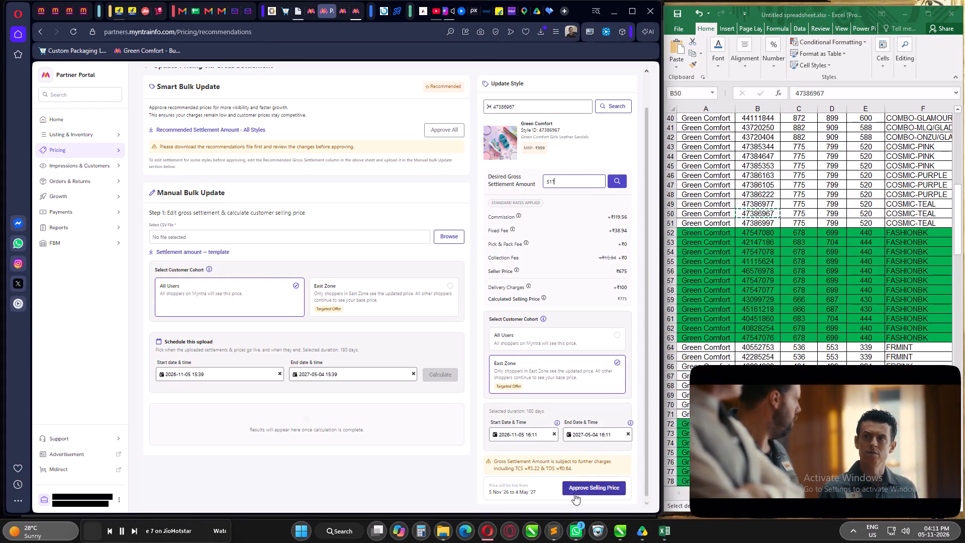
pyautogui.click(583, 490)
pyautogui.click(434, 310)
# Load COSMIC-TEAL style 47386997 from the sheet, calculate it at gross settlement 517 and approve its East Zone price with the standard rate card.
pyautogui.click(751, 227)
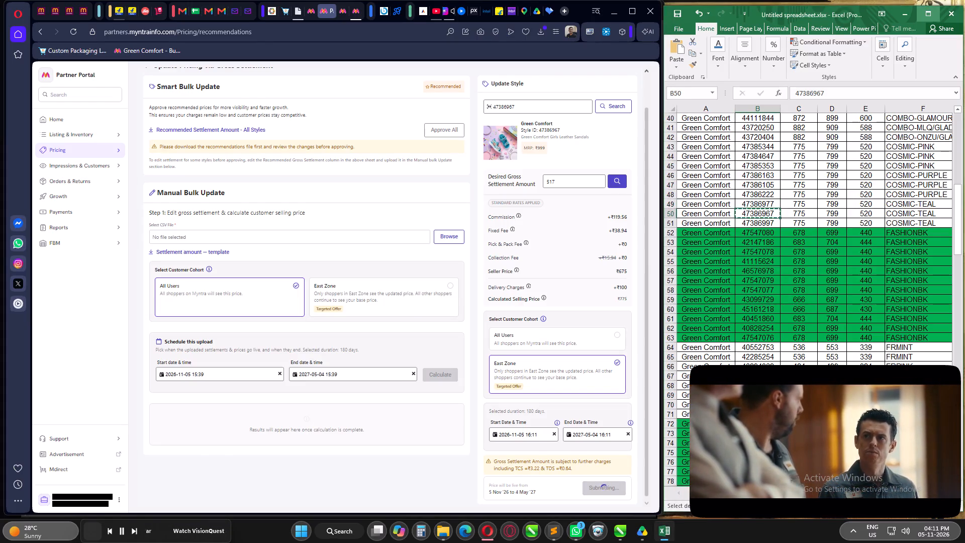
pyautogui.click(760, 223)
pyautogui.hotkey('ctrl', 'c')
pyautogui.doubleClick(507, 105)
pyautogui.hotkey('ctrl', 'v')
pyautogui.press('Return')
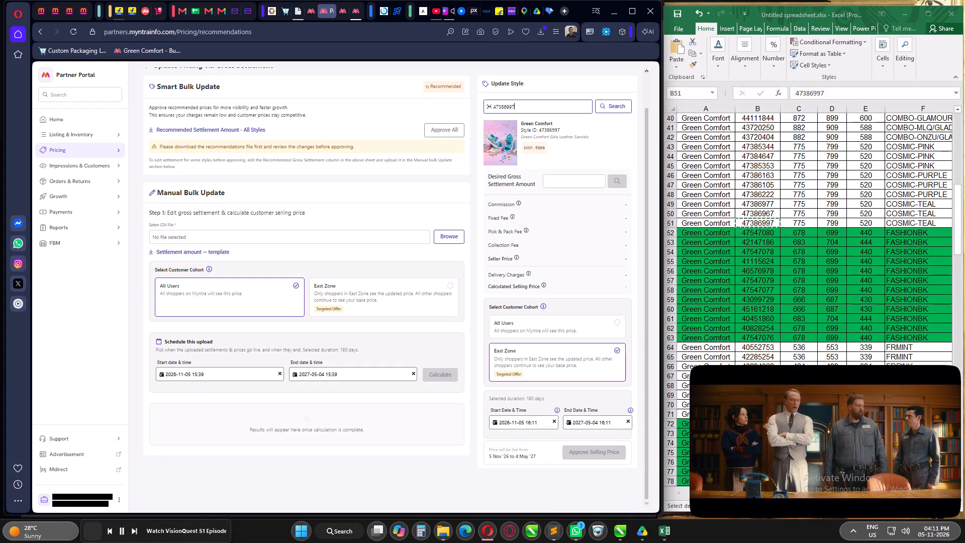
pyautogui.click(568, 177)
pyautogui.write('517')
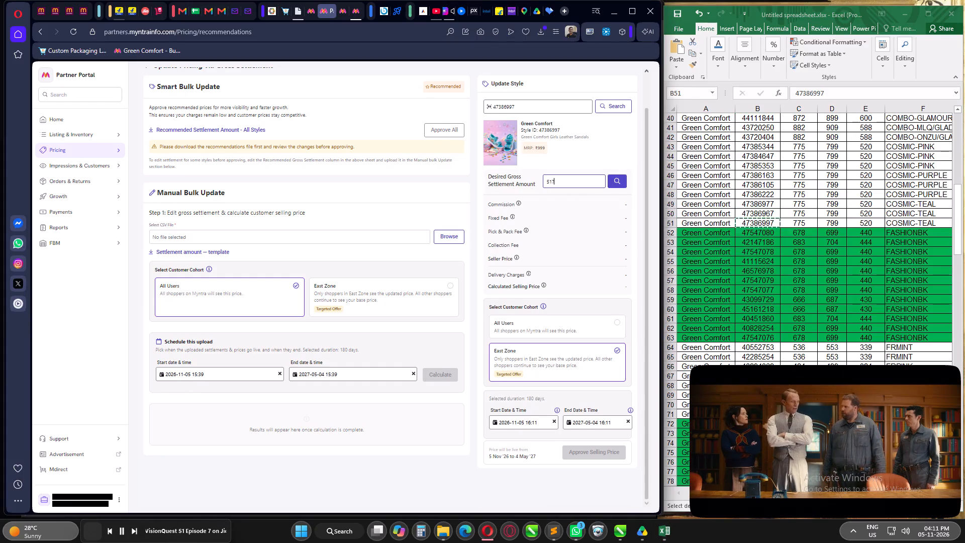
pyautogui.press('Return')
pyautogui.click(587, 487)
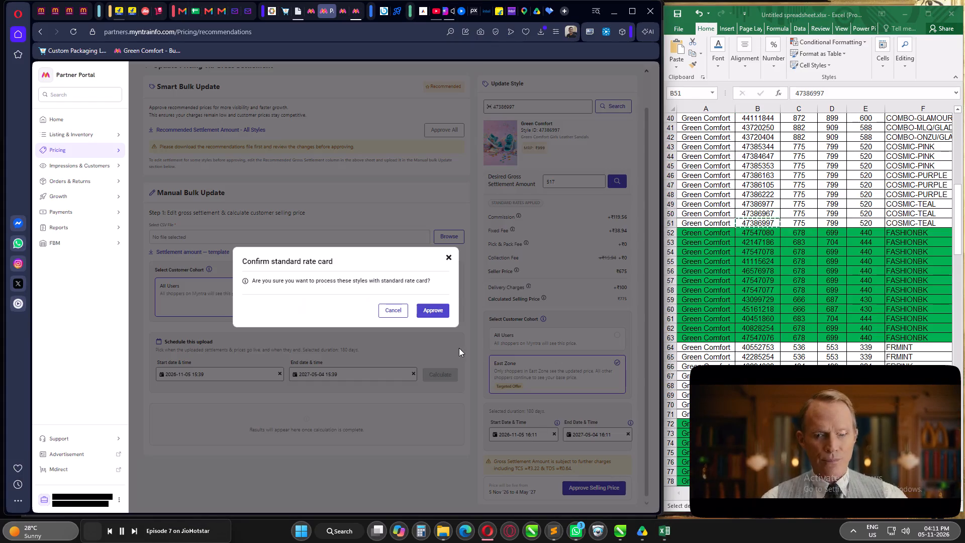
pyautogui.click(432, 302)
pyautogui.click(432, 302)
pyautogui.click(421, 317)
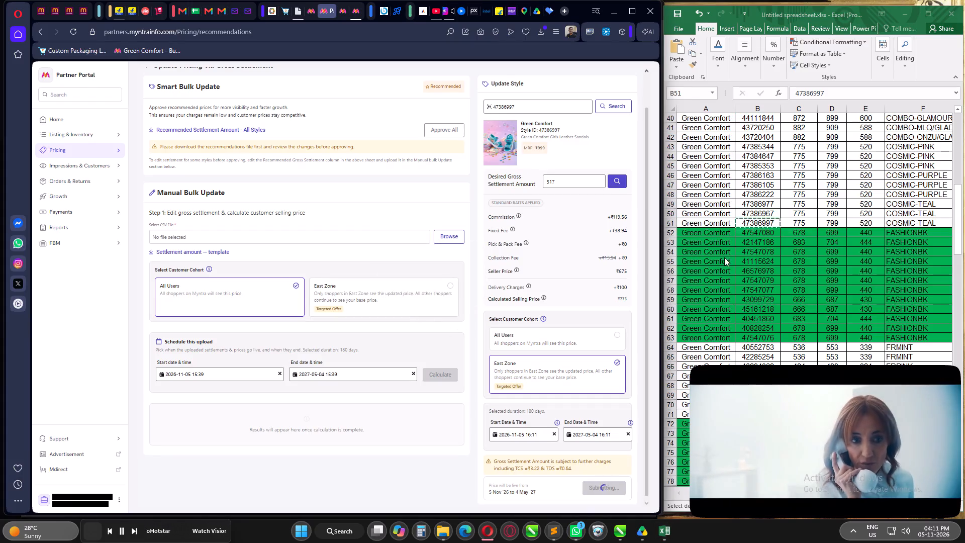
# Fill the COSMIC-PINK, COSMIC-PURPLE and COSMIC-TEAL rows 43 to 51, columns A to F, with green in the Excel sheet.
pyautogui.click(886, 224)
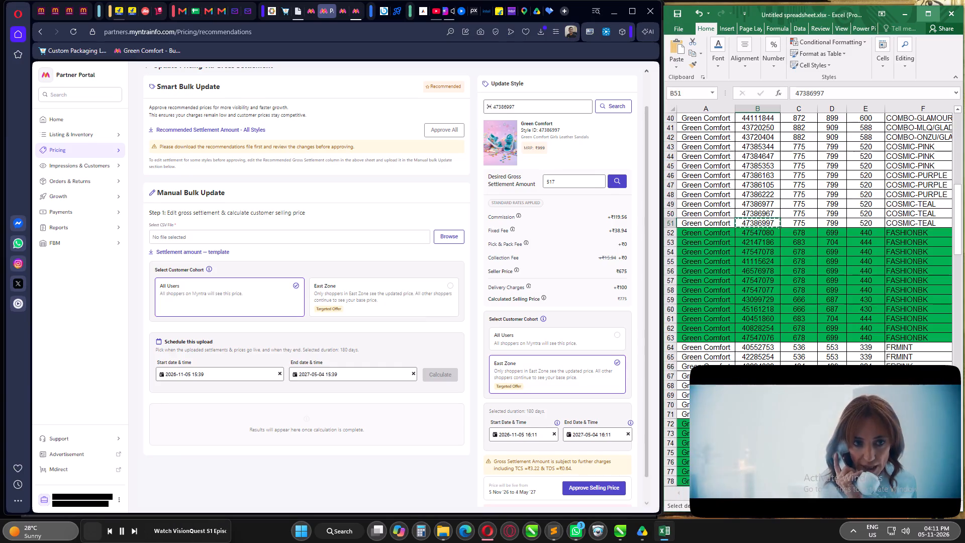
pyautogui.moveTo(898, 223); pyautogui.dragTo(761, 166)
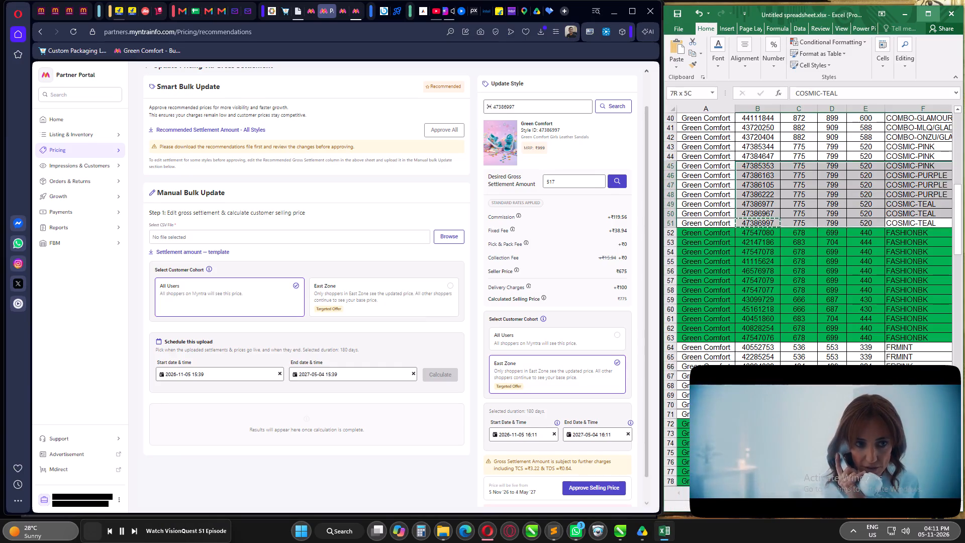
pyautogui.moveTo(761, 166); pyautogui.dragTo(690, 147)
pyautogui.click(721, 57)
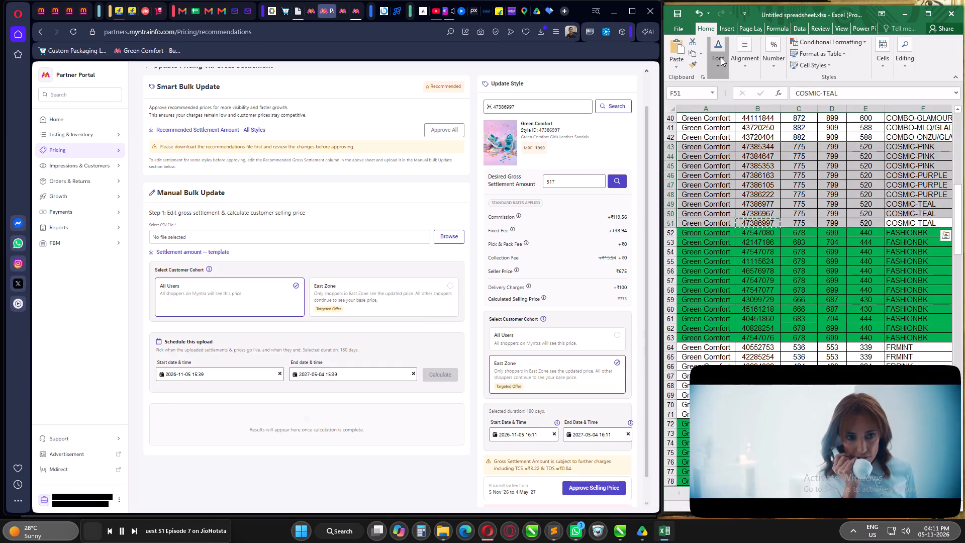
pyautogui.click(781, 110)
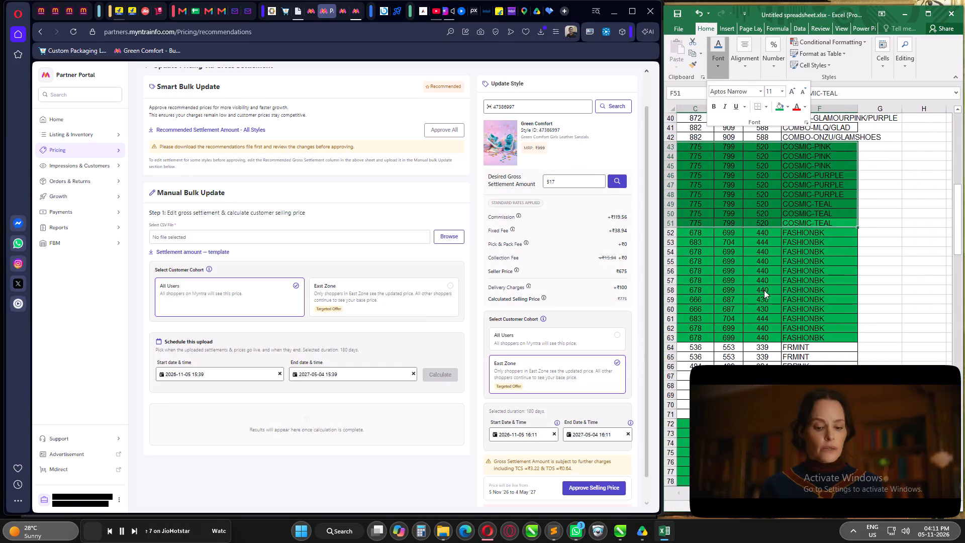
pyautogui.click(764, 290)
pyautogui.click(767, 271)
# Load KINGDOM-BLACK style 47495846 from the sheet, calculate it at gross settlement 517 and approve its East Zone price with the standard rate card.
pyautogui.hotkey('ctrl', 'Left')
pyautogui.hotkey('ctrl', 'Left')
pyautogui.scroll(-2, 767, 268)
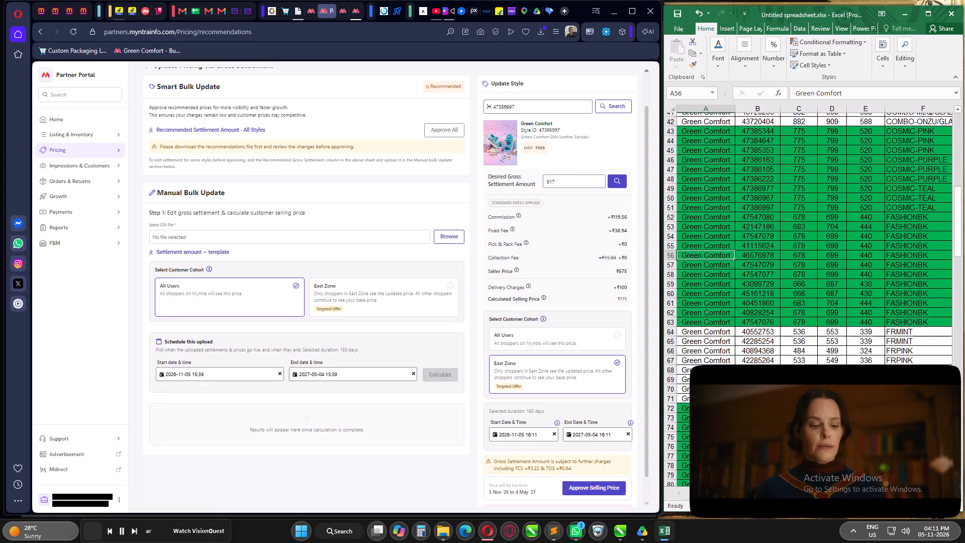
pyautogui.scroll(-8, 769, 256)
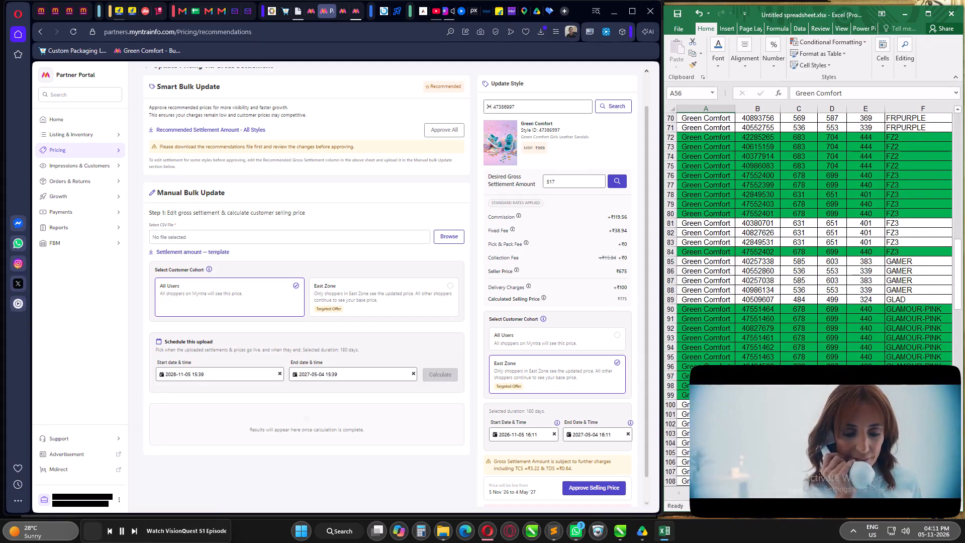
pyautogui.scroll(-15, 791, 225)
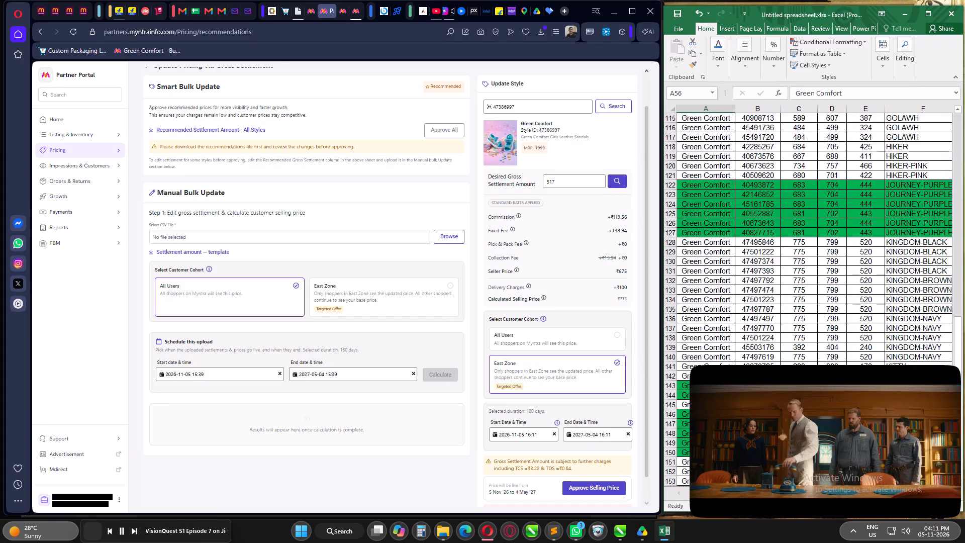
pyautogui.scroll(-1, 796, 210)
pyautogui.click(764, 215)
pyautogui.hotkey('ctrl', 'c')
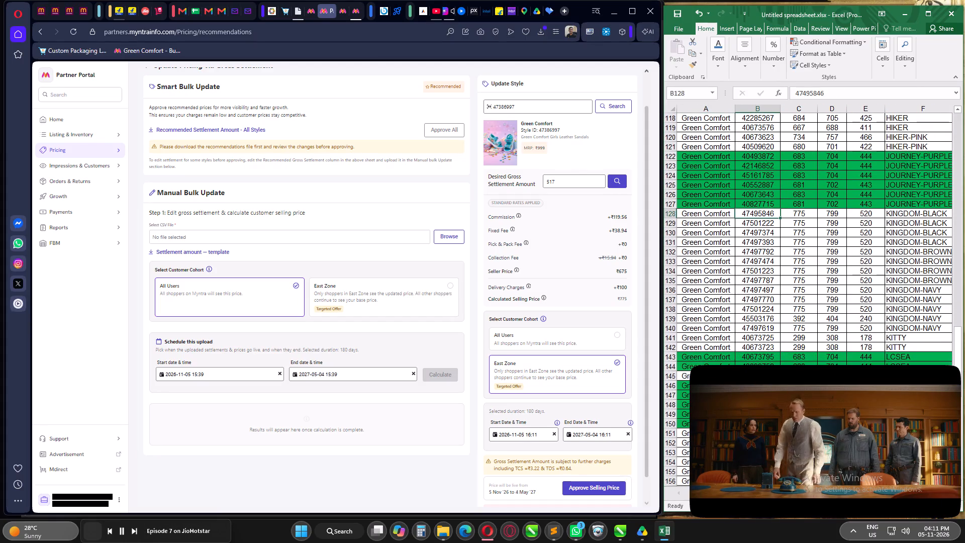
pyautogui.doubleClick(503, 106)
pyautogui.hotkey('ctrl', 'v')
pyautogui.press('Return')
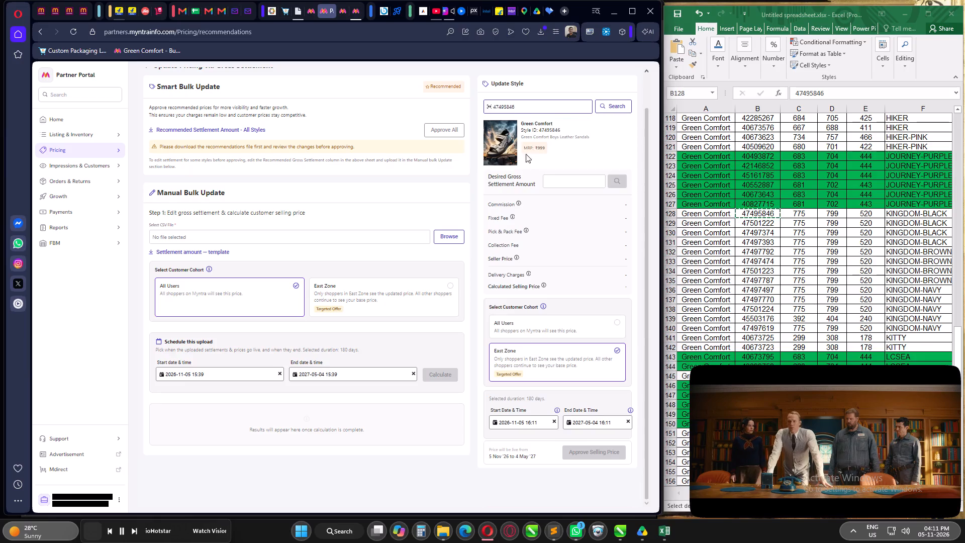
pyautogui.click(564, 179)
pyautogui.write('517')
pyautogui.press('Return')
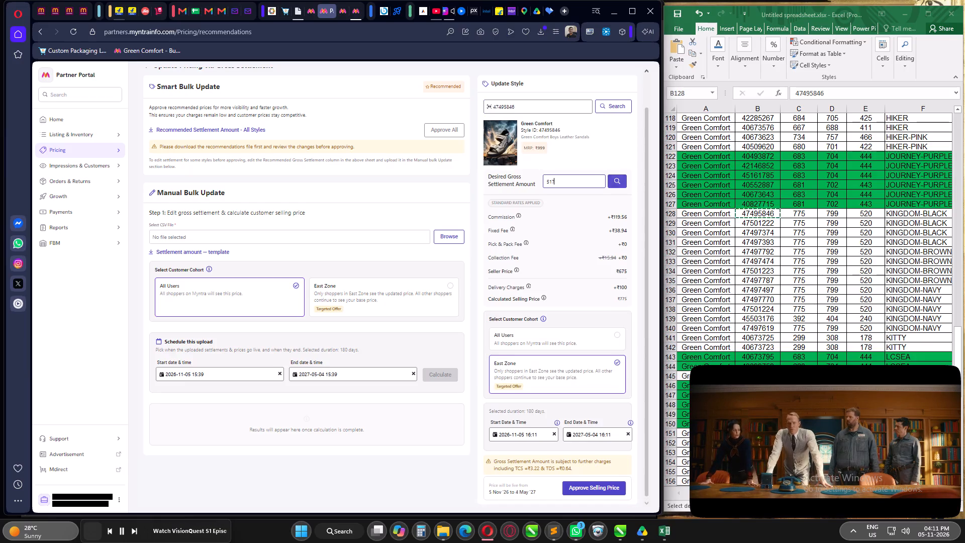
pyautogui.click(592, 488)
pyautogui.click(435, 309)
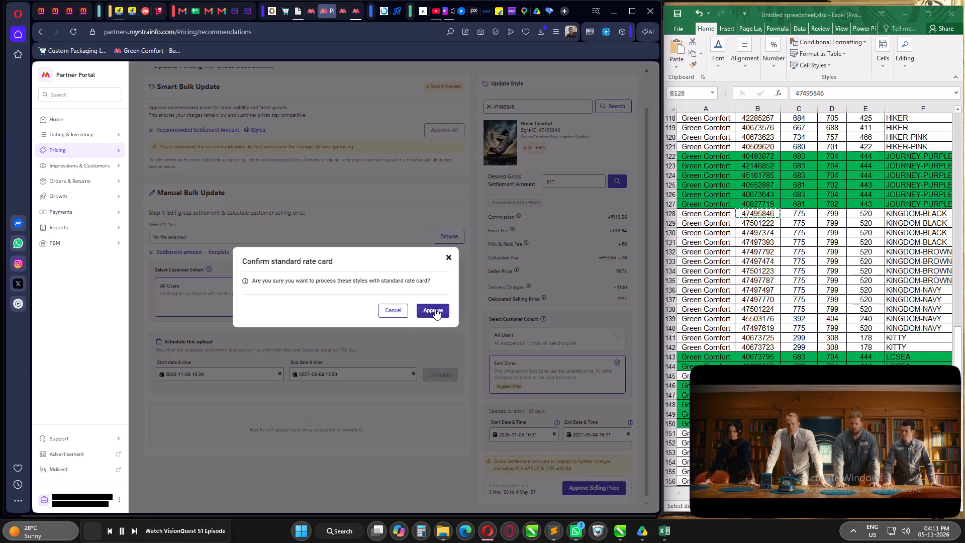
# Load KINGDOM-BLACK style 47501222 from the sheet, calculate it at gross settlement 517 and approve its East Zone price with the standard rate card.
pyautogui.click(751, 243)
pyautogui.click(760, 224)
pyautogui.hotkey('ctrl', 'c')
pyautogui.click(570, 218)
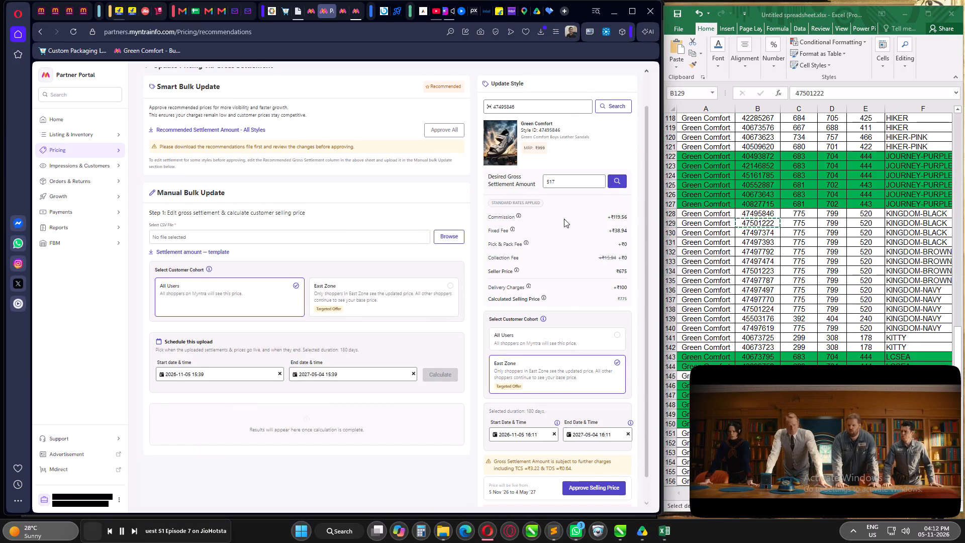
pyautogui.scroll(2, 564, 219)
pyautogui.doubleClick(507, 146)
pyautogui.hotkey('ctrl', 'v')
pyautogui.press('Return')
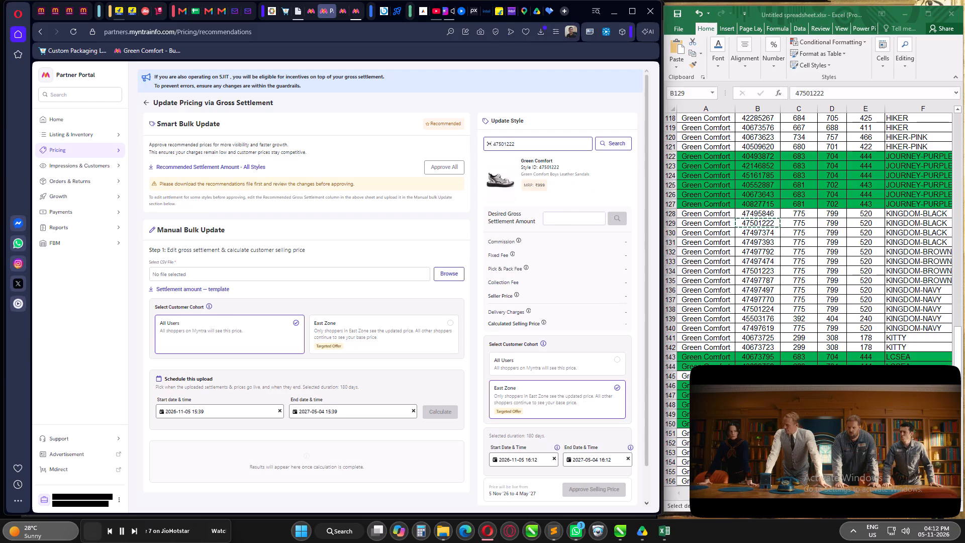
pyautogui.click(565, 221)
pyautogui.write('517')
pyautogui.press('Return')
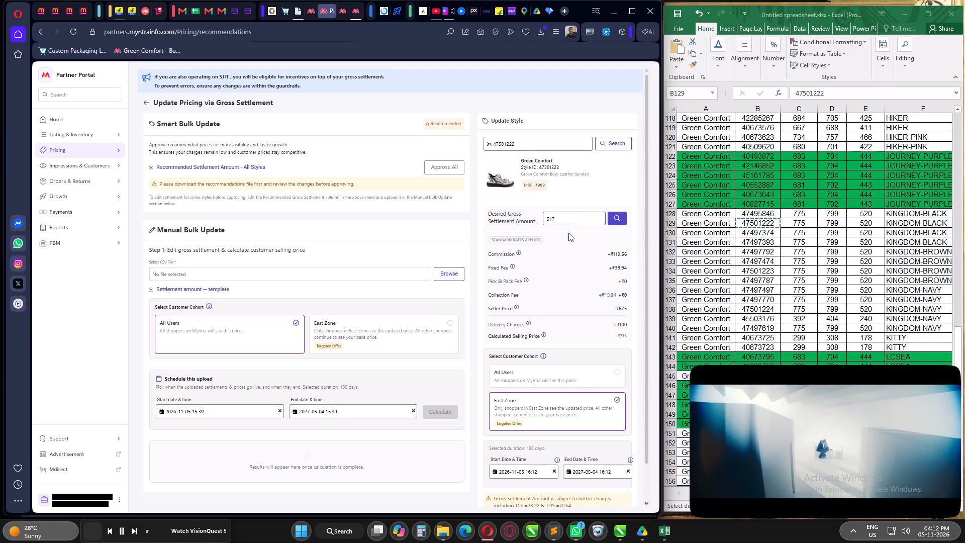
pyautogui.scroll(-3, 582, 367)
pyautogui.click(592, 480)
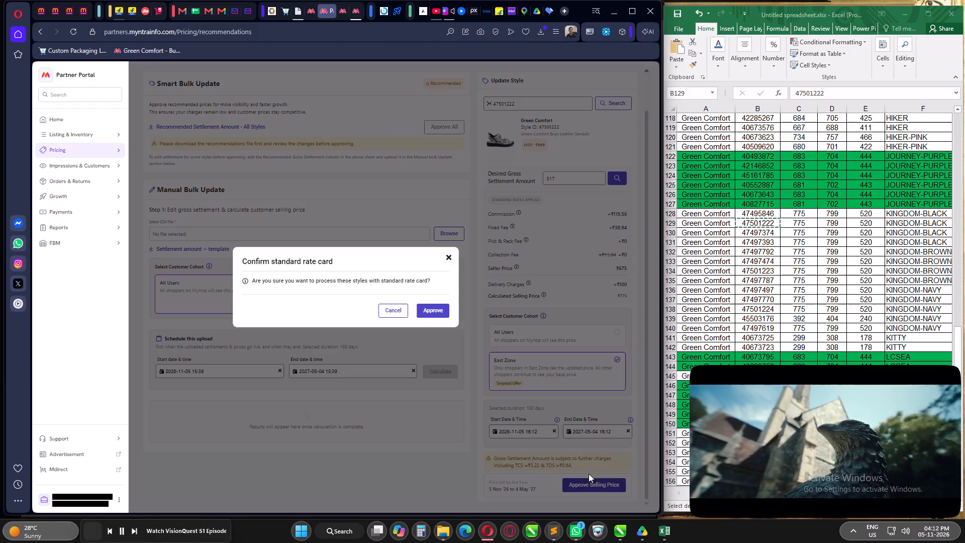
pyautogui.click(435, 308)
# Load KINGDOM-BLACK style 47497374 from the sheet, calculate it at gross settlement 517 and approve its East Zone price with the standard rate card.
pyautogui.moveTo(805, 232); pyautogui.dragTo(800, 233)
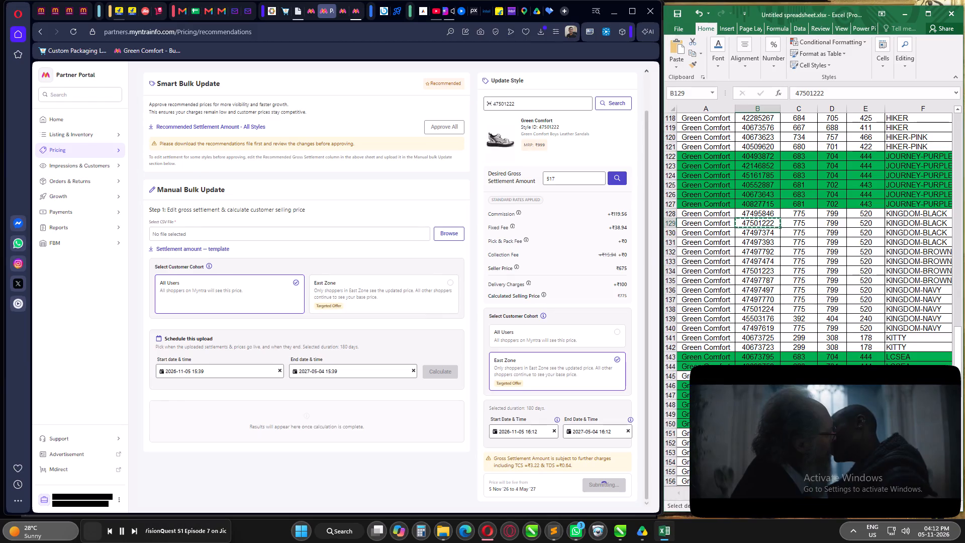
pyautogui.click(756, 232)
pyautogui.hotkey('ctrl', 'c')
pyautogui.doubleClick(500, 105)
pyautogui.hotkey('ctrl', 'v')
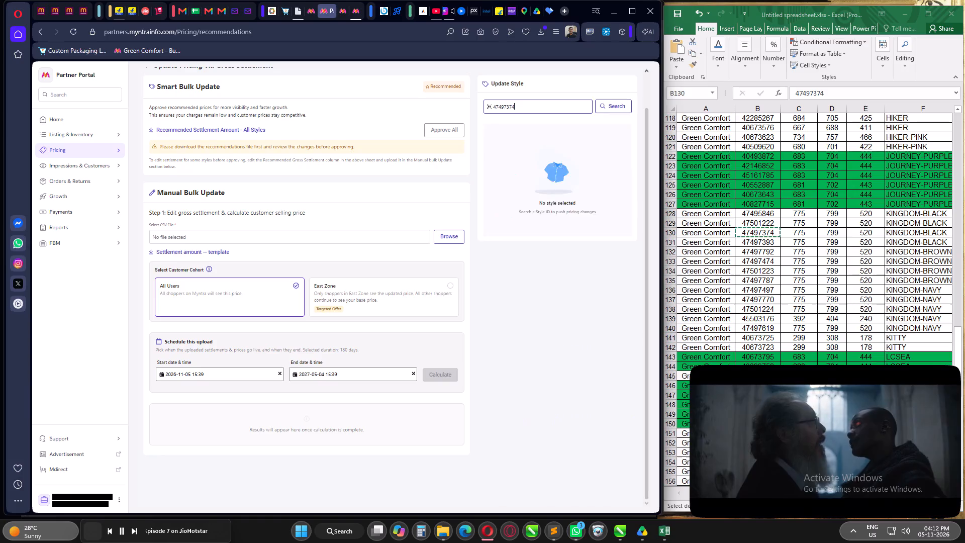
pyautogui.press('Return')
pyautogui.click(557, 178)
pyautogui.write('517')
pyautogui.press('Return')
pyautogui.scroll(-5, 581, 363)
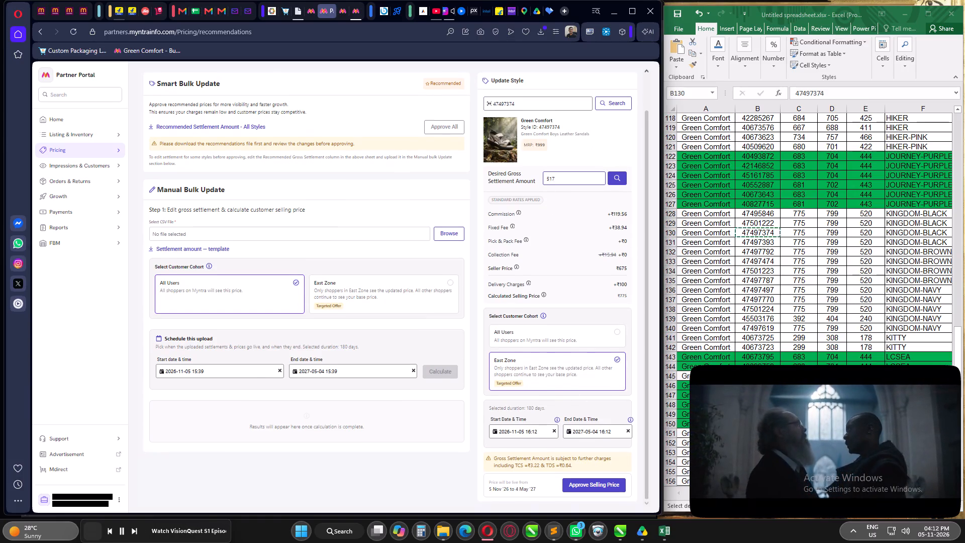
pyautogui.click(587, 486)
pyautogui.click(432, 315)
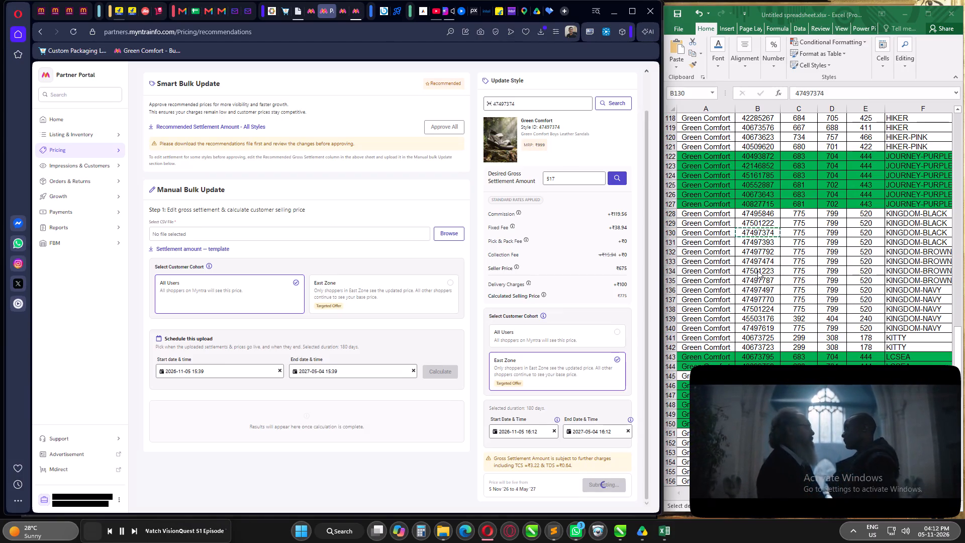
# Load KINGDOM-BLACK style 47497393 from the sheet, calculate it at gross settlement 517 and approve its East Zone price with the standard rate card.
pyautogui.click(757, 270)
pyautogui.click(769, 245)
pyautogui.hotkey('ctrl', 'c')
pyautogui.doubleClick(508, 105)
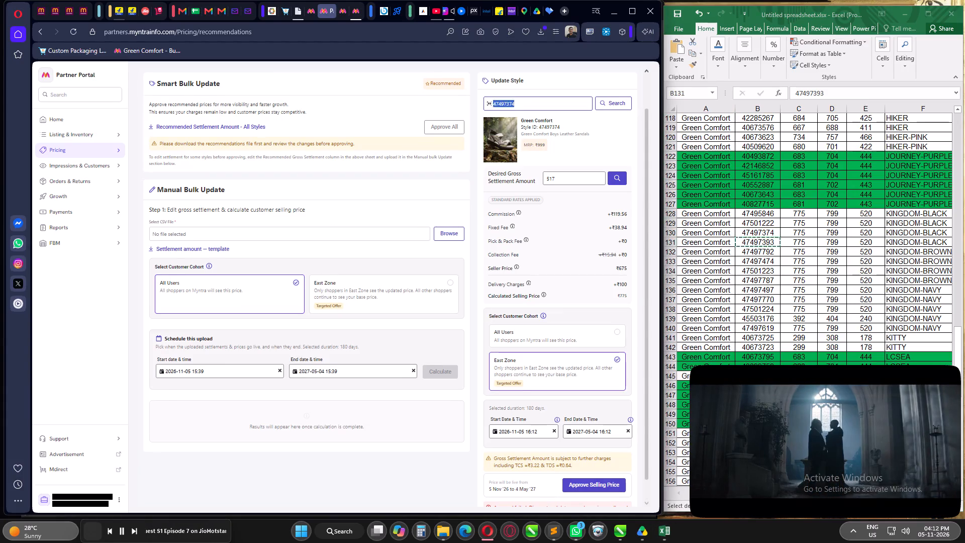
pyautogui.hotkey('ctrl', 'v')
pyautogui.press('Return')
pyautogui.click(568, 182)
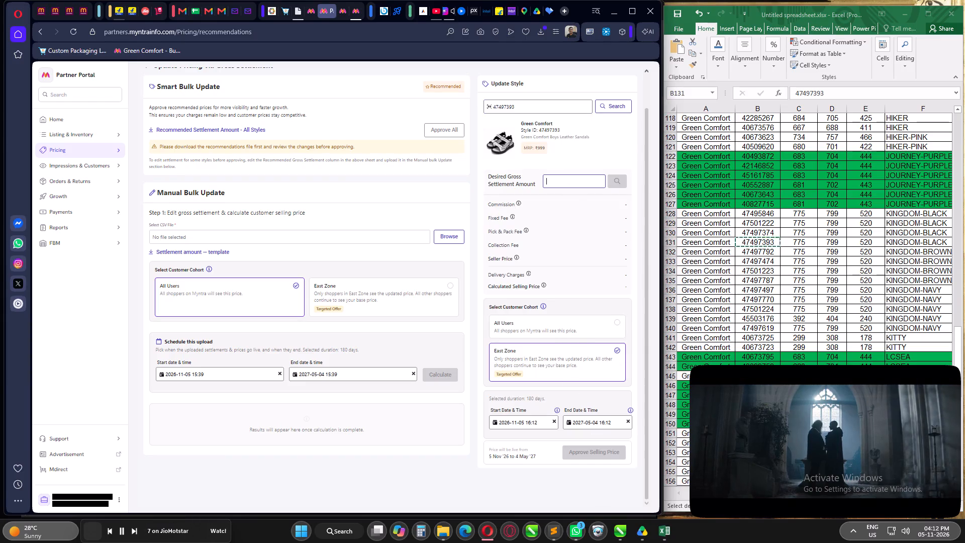
pyautogui.write('517')
pyautogui.press('Return')
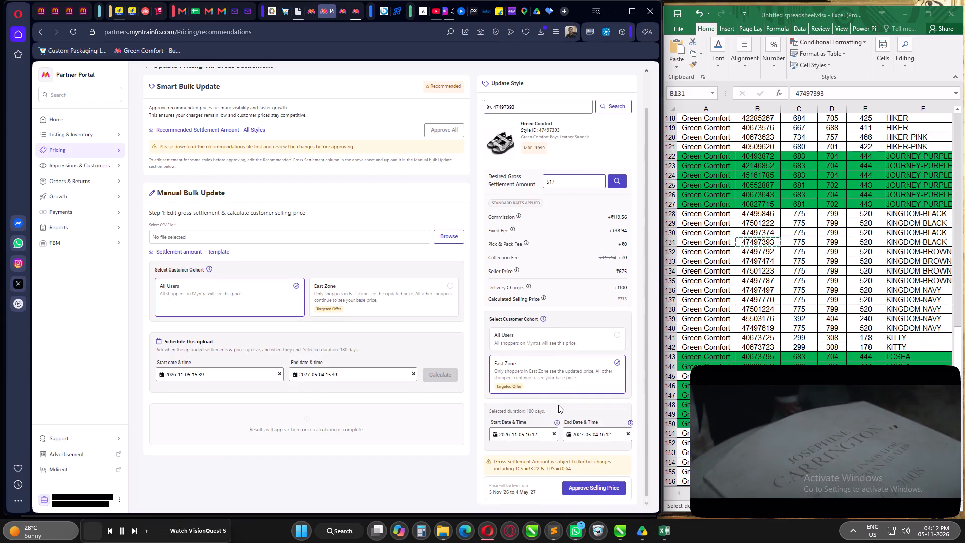
pyautogui.scroll(-3, 558, 405)
pyautogui.click(589, 487)
pyautogui.click(436, 310)
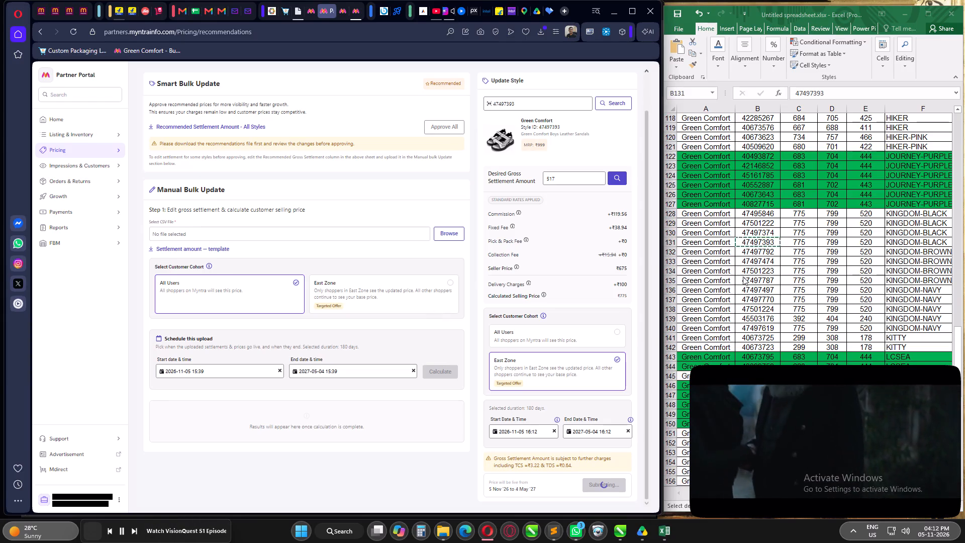
# Load KINGDOM-BROWN style 47497792 from the sheet, calculate it at gross settlement 517 and approve its East Zone price with the standard rate card.
pyautogui.click(765, 261)
pyautogui.click(768, 252)
pyautogui.hotkey('ctrl', 'c')
pyautogui.doubleClick(505, 106)
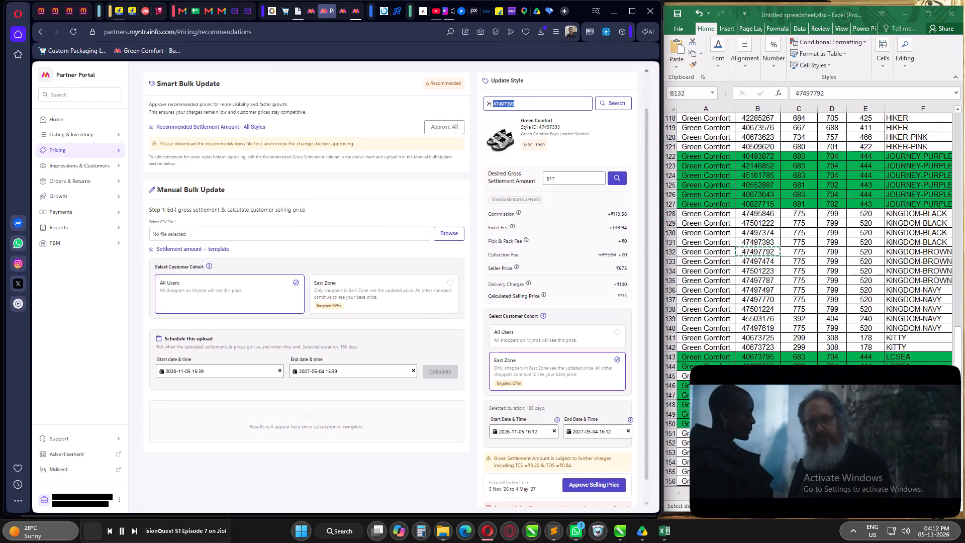
pyautogui.hotkey('ctrl', 'v')
pyautogui.press('Return')
pyautogui.click(573, 174)
pyautogui.click(568, 179)
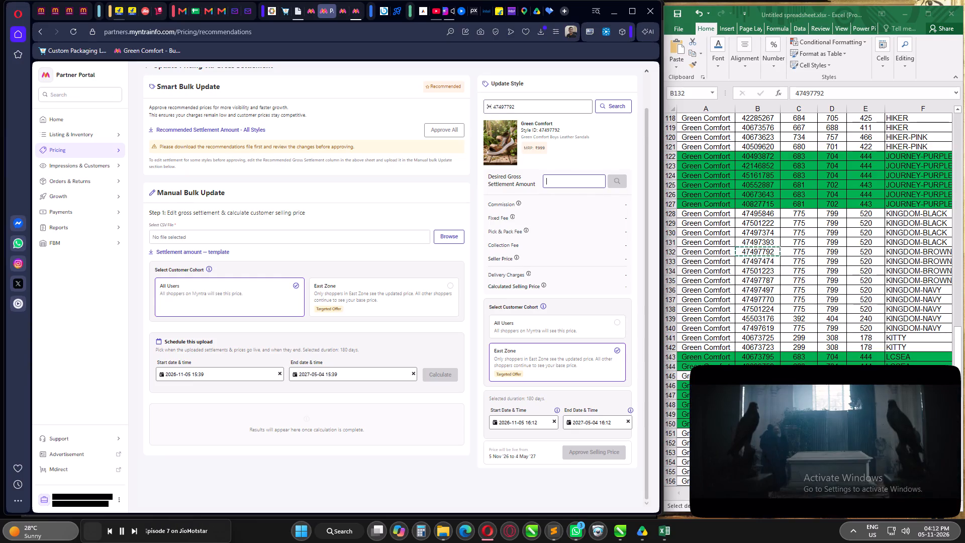
pyautogui.write('517')
pyautogui.press('Return')
pyautogui.scroll(-2, 593, 338)
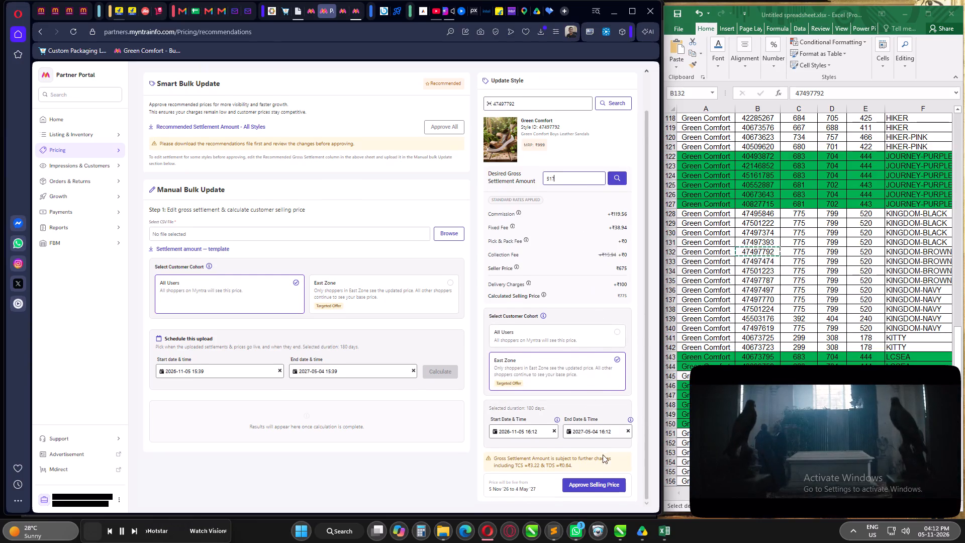
pyautogui.click(597, 485)
pyautogui.click(435, 308)
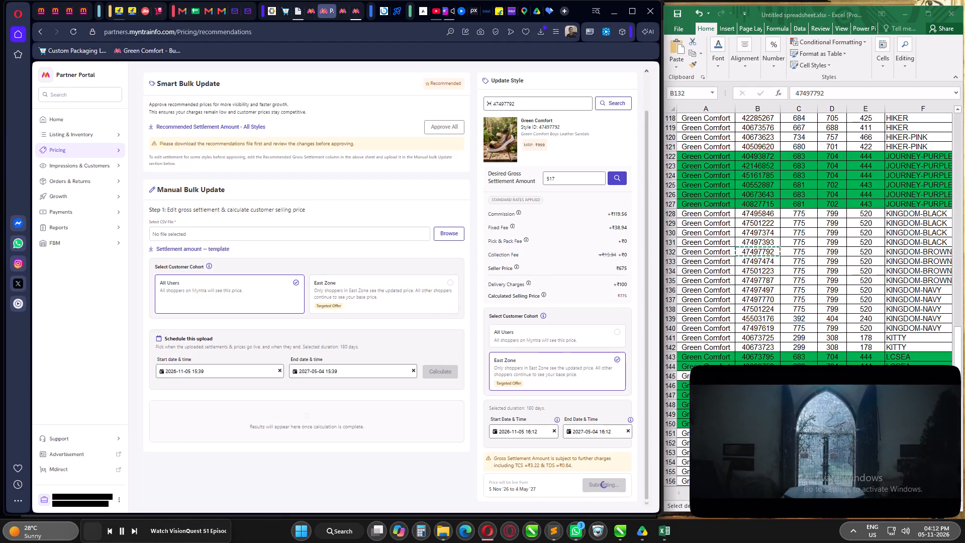
# Load KINGDOM-BROWN style 47497474 from the sheet, calculate it at gross settlement 517 and approve its East Zone price with the standard rate card.
pyautogui.click(742, 276)
pyautogui.click(760, 260)
pyautogui.hotkey('ctrl', 'c')
pyautogui.doubleClick(501, 104)
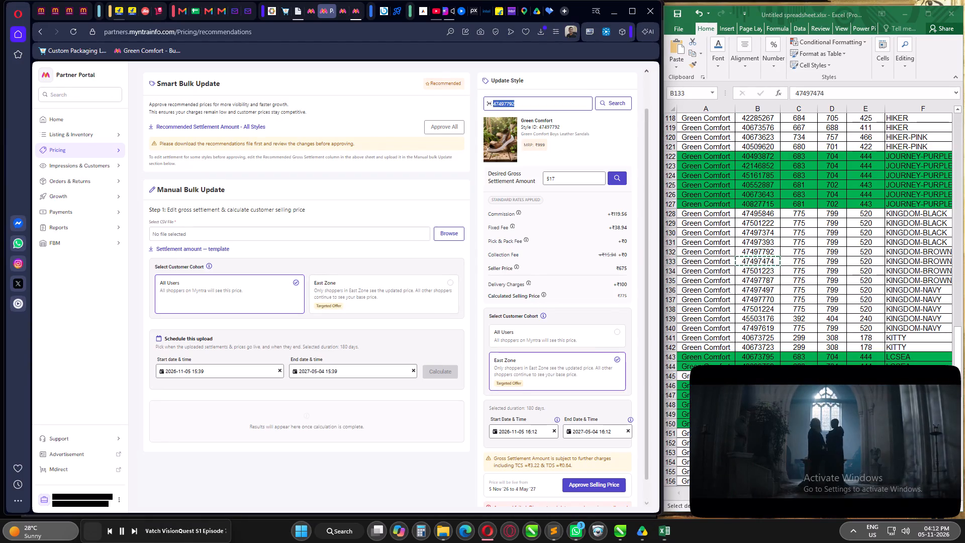
pyautogui.hotkey('ctrl', 'v')
pyautogui.press('Return')
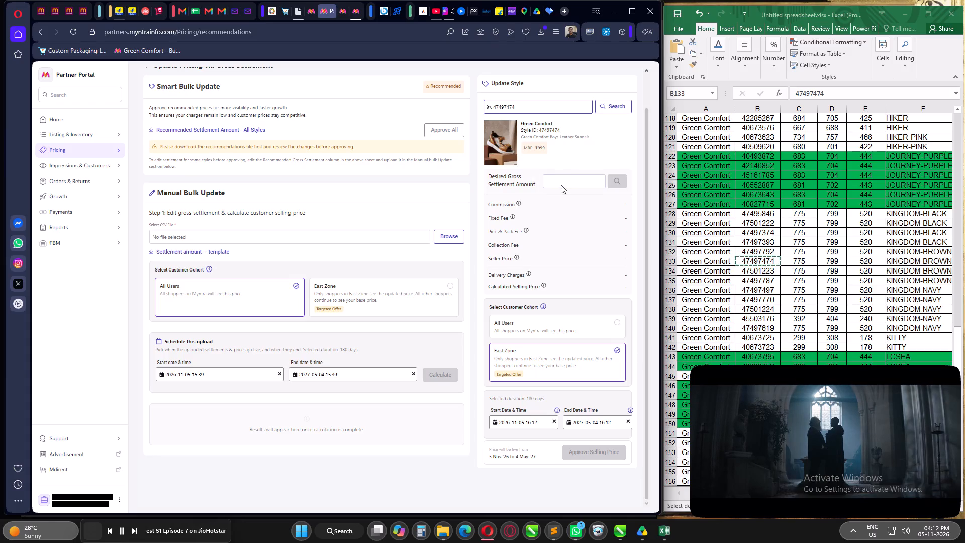
pyautogui.click(566, 181)
pyautogui.write('517')
pyautogui.press('Return')
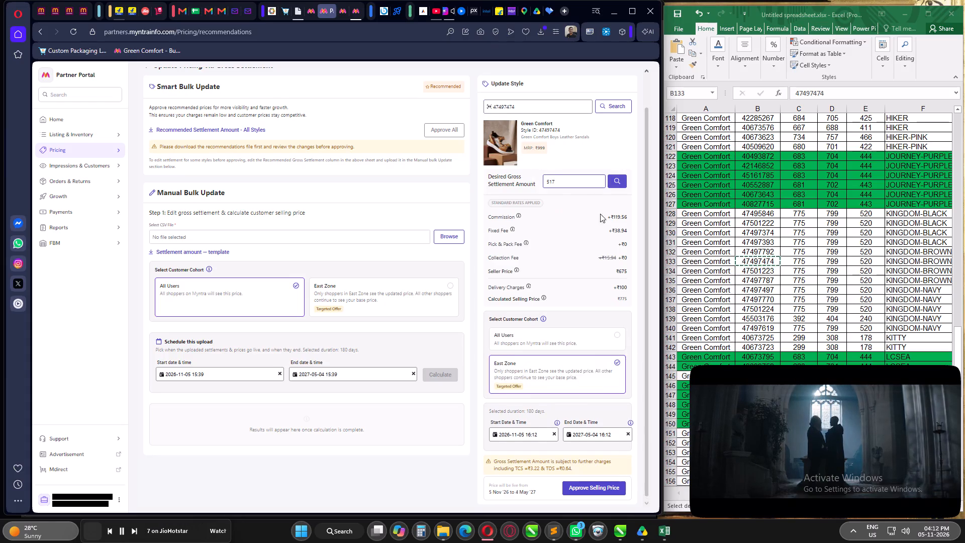
pyautogui.scroll(-4, 585, 409)
pyautogui.click(605, 479)
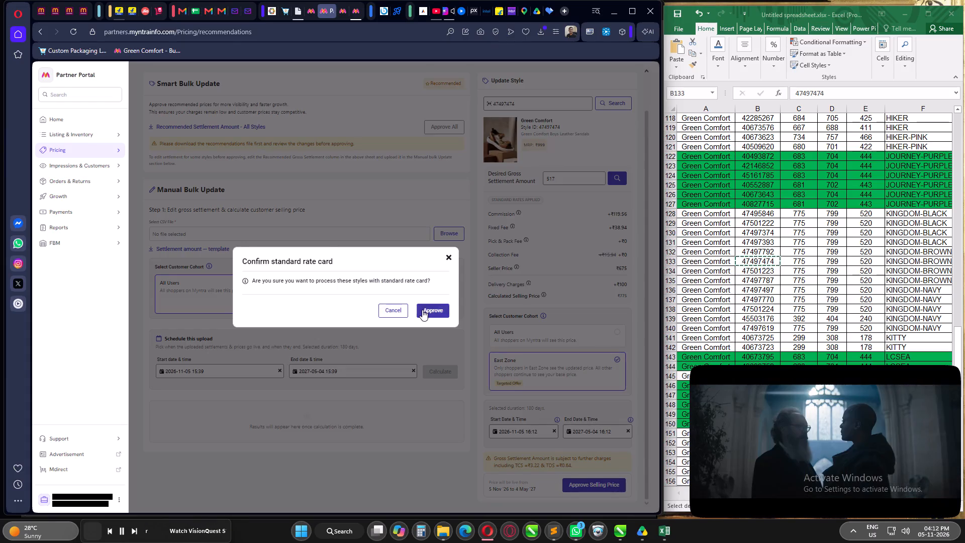
pyautogui.click(422, 310)
# Load KINGDOM-BROWN style 47501223 from the sheet, calculate it at gross settlement 517 and approve its East Zone price with the standard rate card.
pyautogui.click(804, 274)
pyautogui.click(747, 271)
pyautogui.hotkey('ctrl', 'c')
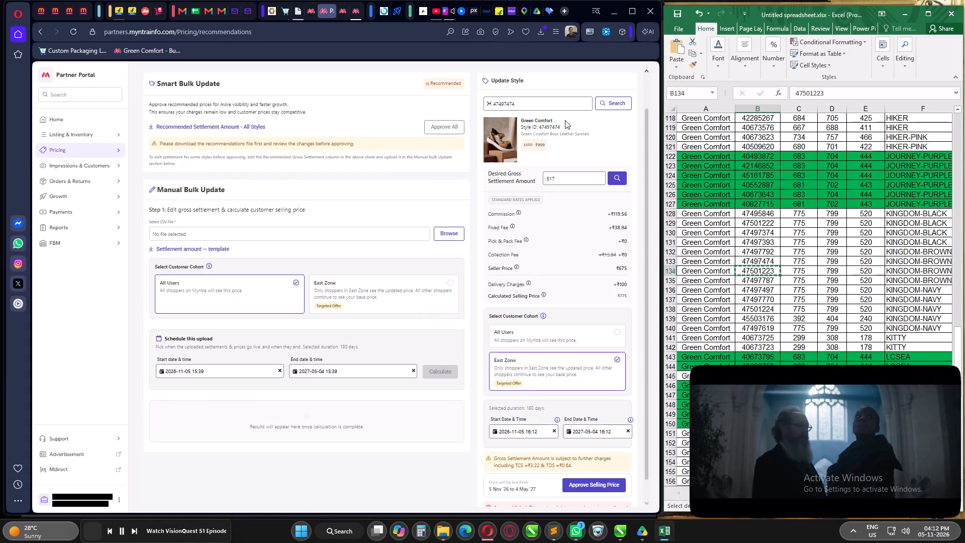
pyautogui.doubleClick(513, 101)
pyautogui.hotkey('ctrl', 'v')
pyautogui.press('Return')
pyautogui.click(574, 178)
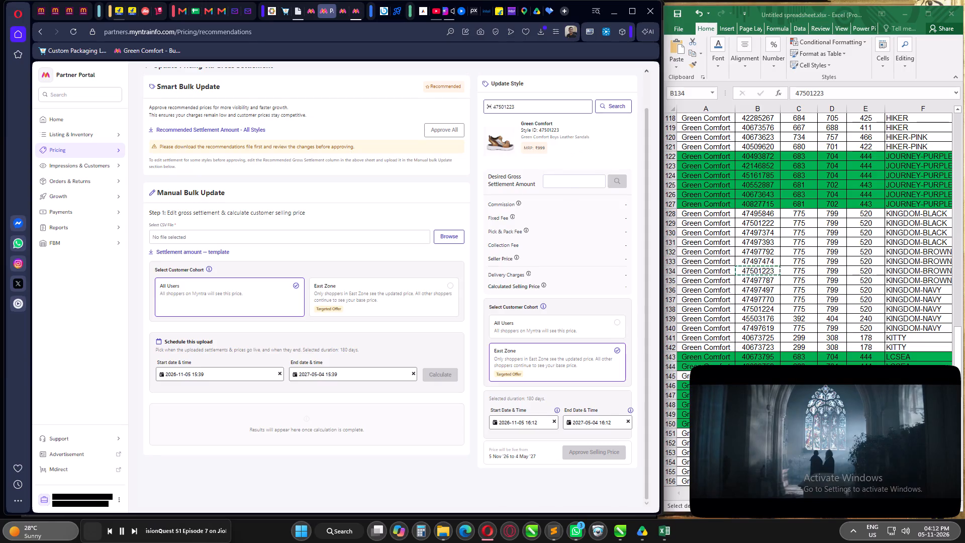
pyautogui.write('517')
pyautogui.press('Return')
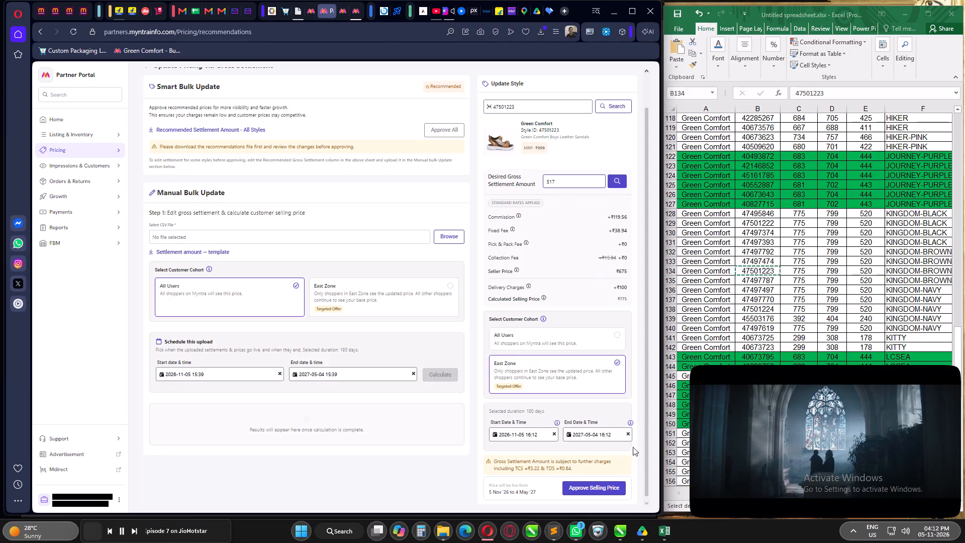
pyautogui.click(600, 489)
pyautogui.click(430, 309)
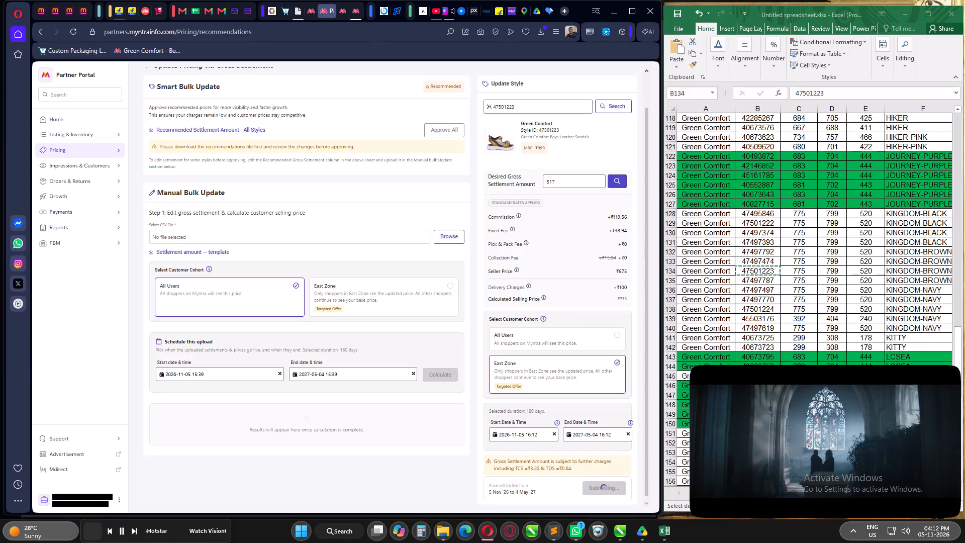
# Load KINGDOM-BROWN style 47497787 from the sheet, calculate it at gross settlement 517 and approve its East Zone price with the standard rate card.
pyautogui.click(729, 293)
pyautogui.click(759, 279)
pyautogui.hotkey('ctrl', 'c')
pyautogui.doubleClick(512, 106)
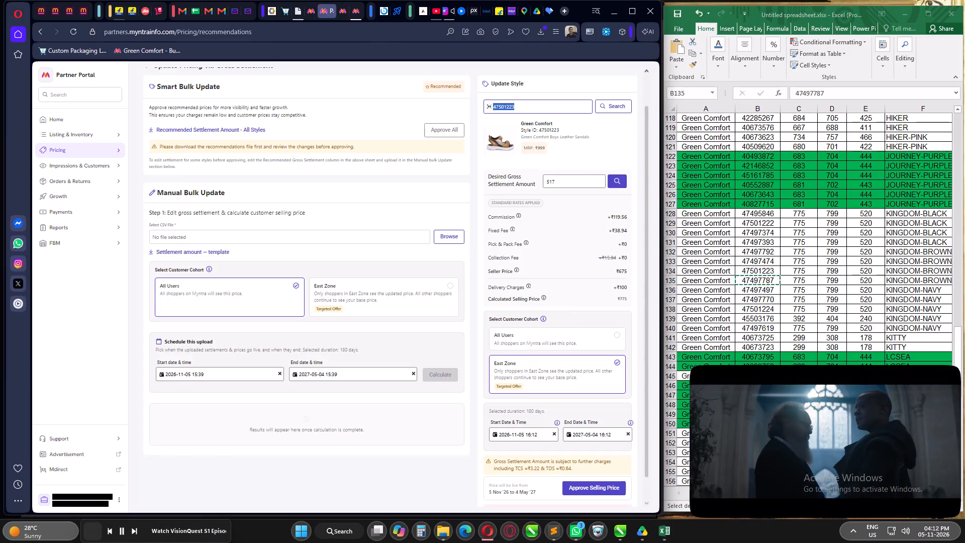
pyautogui.hotkey('ctrl', 'v')
pyautogui.press('Return')
pyautogui.click(575, 182)
pyautogui.write('517')
pyautogui.press('Return')
pyautogui.click(602, 494)
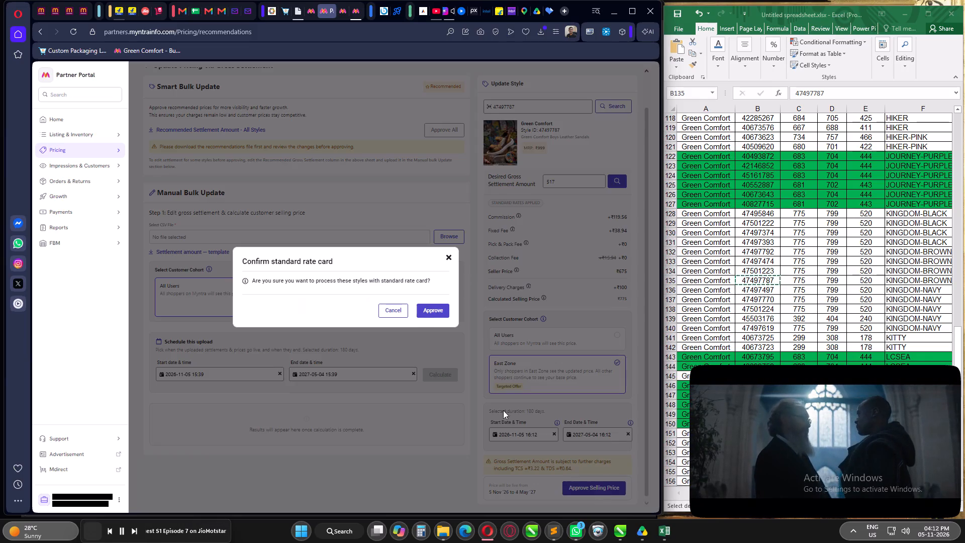
pyautogui.click(433, 314)
# Load KINGDOM-NAVY style 47497497 from the sheet, calculate it at gross settlement 517 and approve its East Zone price with the standard rate card.
pyautogui.click(814, 280)
pyautogui.click(762, 293)
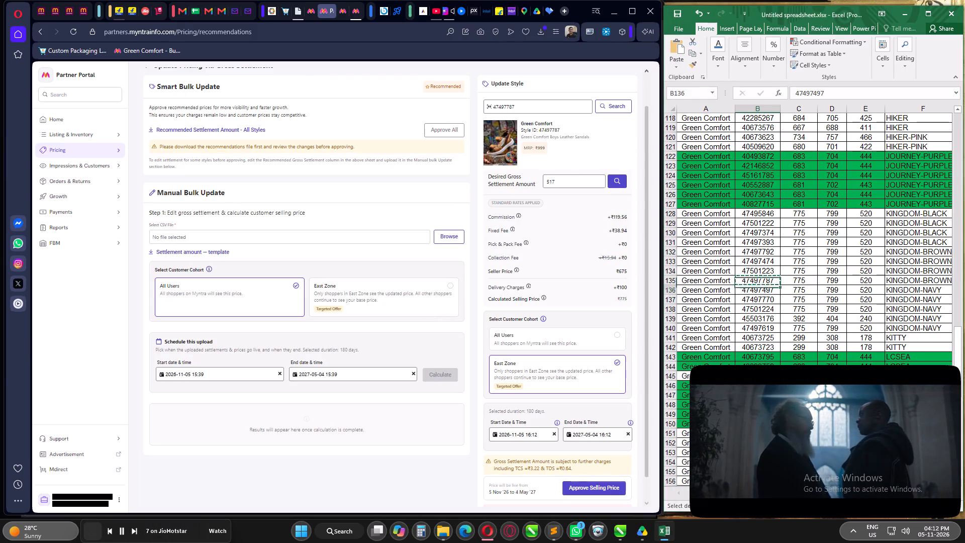
pyautogui.hotkey('ctrl', 'c')
pyautogui.doubleClick(508, 110)
pyautogui.doubleClick(508, 107)
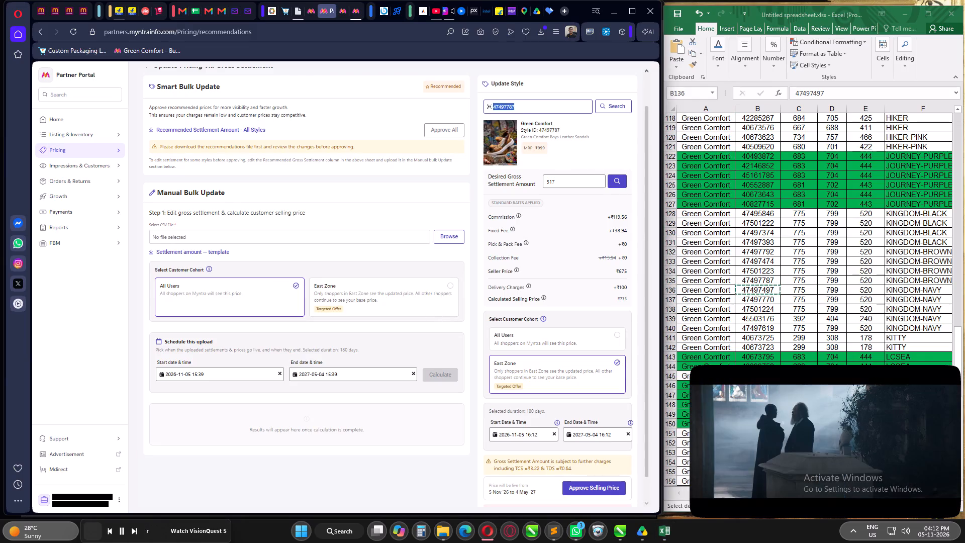
pyautogui.hotkey('ctrl', 'v')
pyautogui.press('Return')
pyautogui.click(571, 189)
pyautogui.click(568, 178)
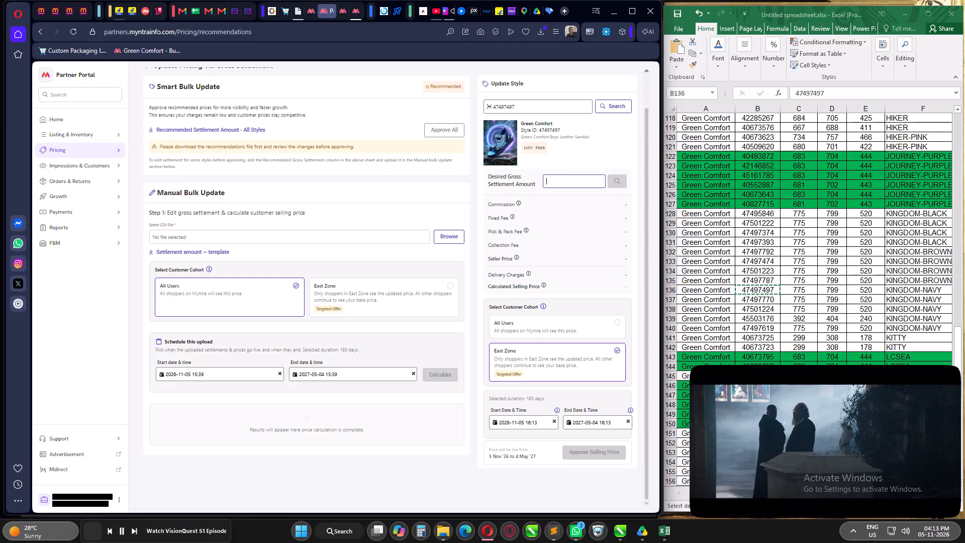
pyautogui.write('517')
pyautogui.press('Return')
pyautogui.scroll(-4, 559, 337)
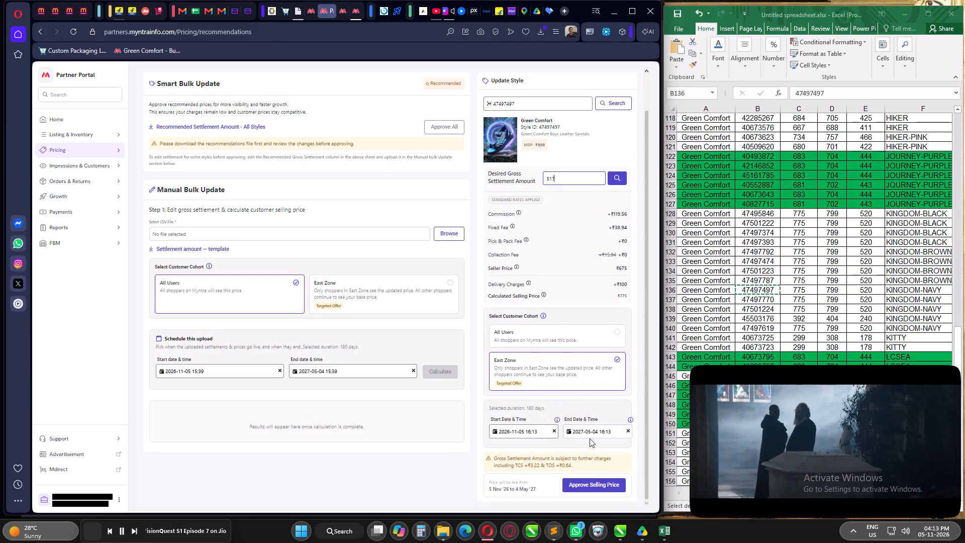
pyautogui.click(582, 478)
pyautogui.click(425, 311)
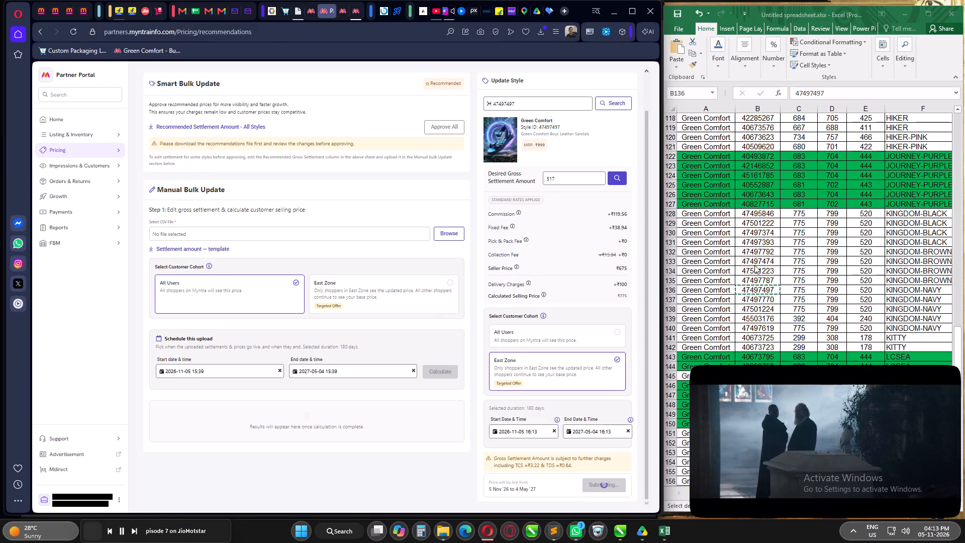
# Load KINGDOM-NAVY style 47497770 from the sheet, calculate it at gross settlement 517 and approve its East Zone price with the standard rate card.
pyautogui.click(773, 305)
pyautogui.click(763, 299)
pyautogui.hotkey('ctrl', 'c')
pyautogui.doubleClick(500, 102)
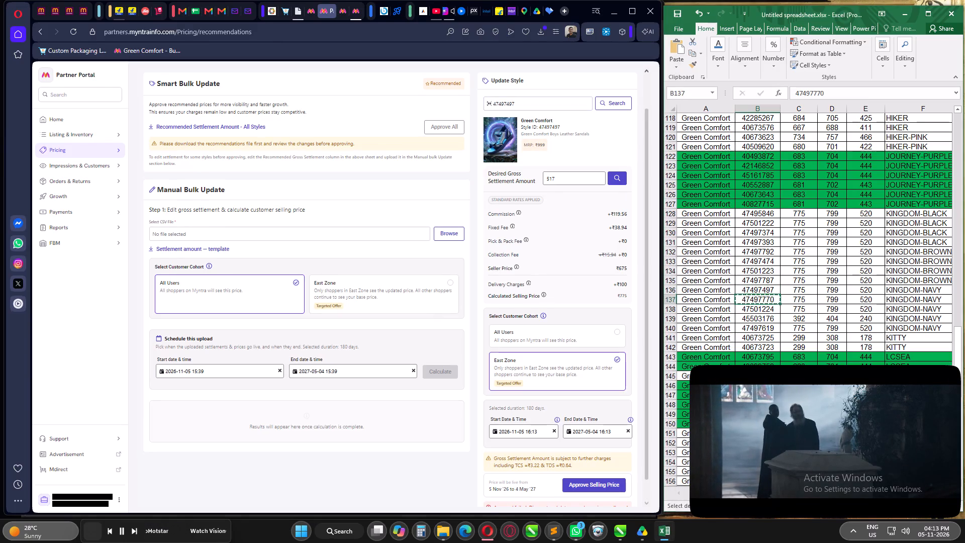
pyautogui.hotkey('ctrl', 'v')
pyautogui.press('Return')
pyautogui.click(569, 185)
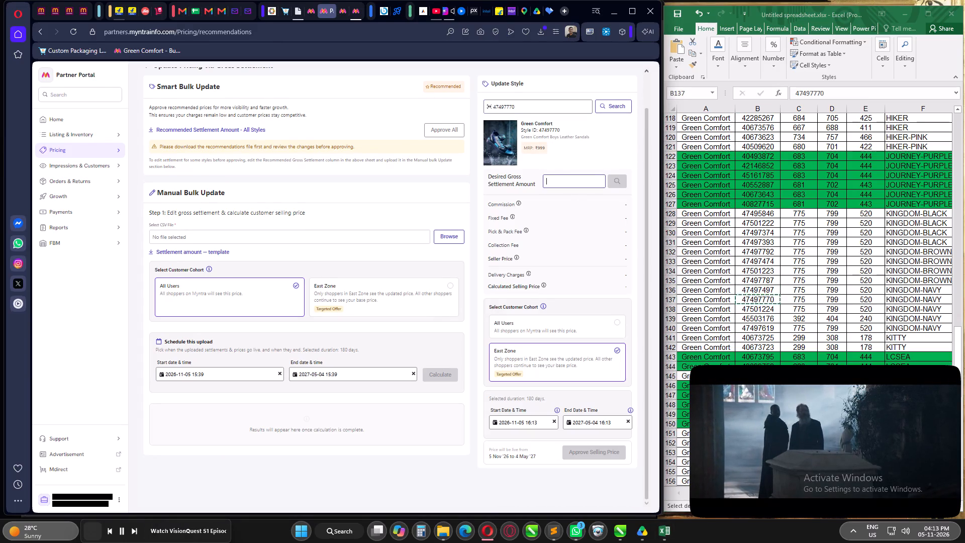
pyautogui.write('517')
pyautogui.press('Return')
pyautogui.scroll(-4, 620, 384)
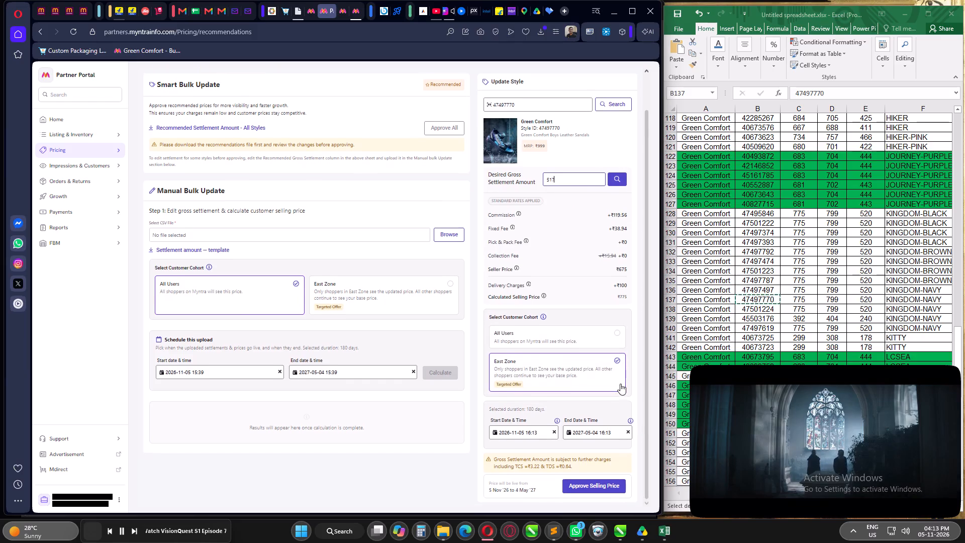
pyautogui.click(607, 489)
pyautogui.click(439, 306)
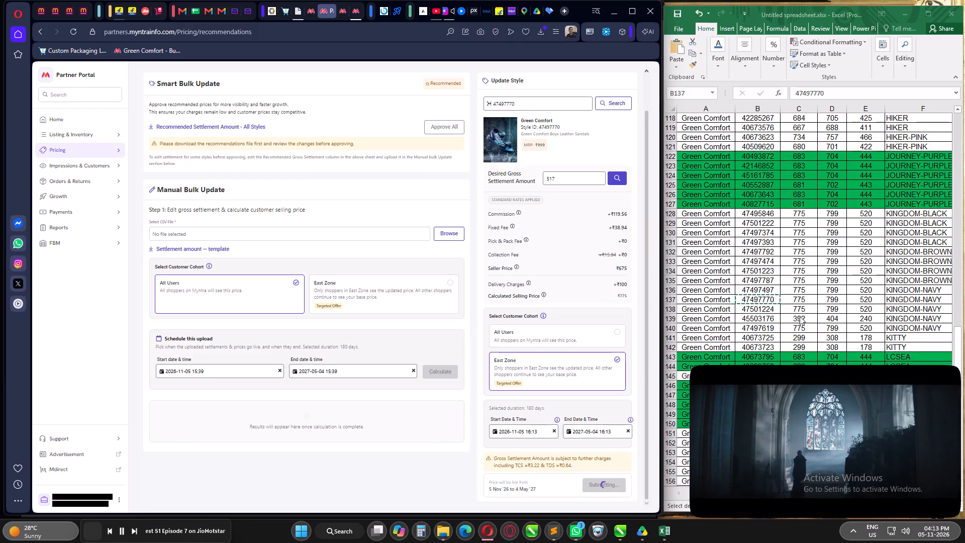
# Load KINGDOM-NAVY style 47501224 from the sheet, calculate it at gross settlement 517 and approve its East Zone price with the standard rate card.
pyautogui.click(794, 311)
pyautogui.click(770, 312)
pyautogui.hotkey('ctrl', 'c')
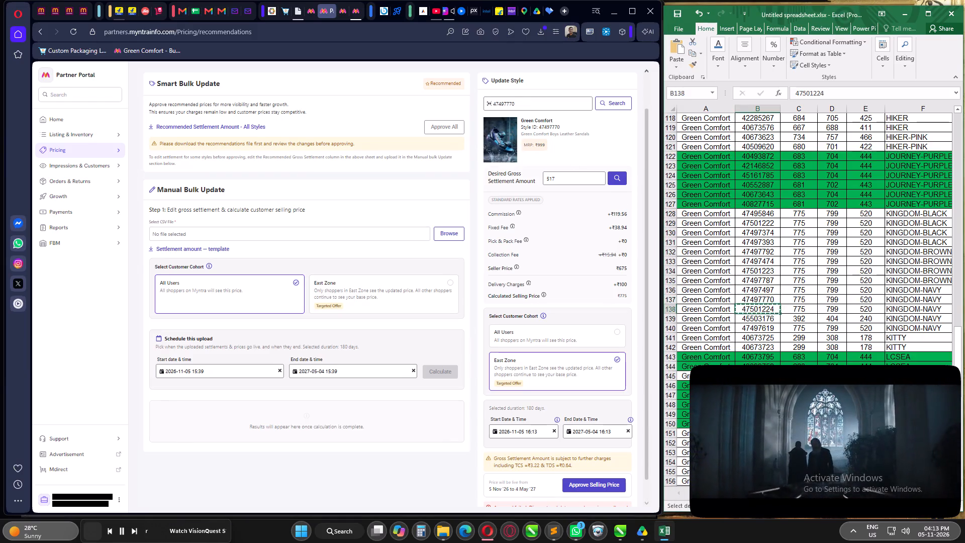
pyautogui.doubleClick(509, 104)
pyautogui.hotkey('ctrl', 'v')
pyautogui.press('Return')
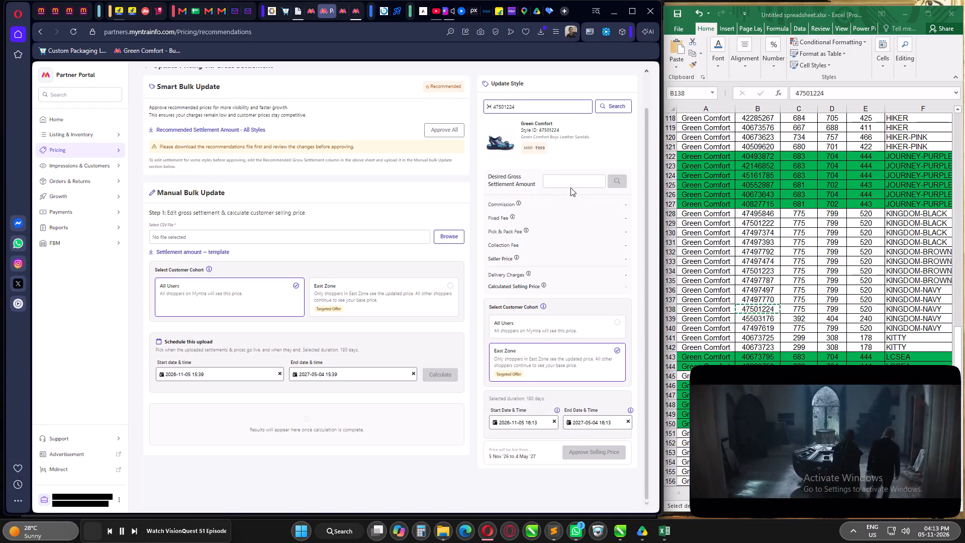
pyautogui.click(570, 181)
pyautogui.write('517')
pyautogui.press('Return')
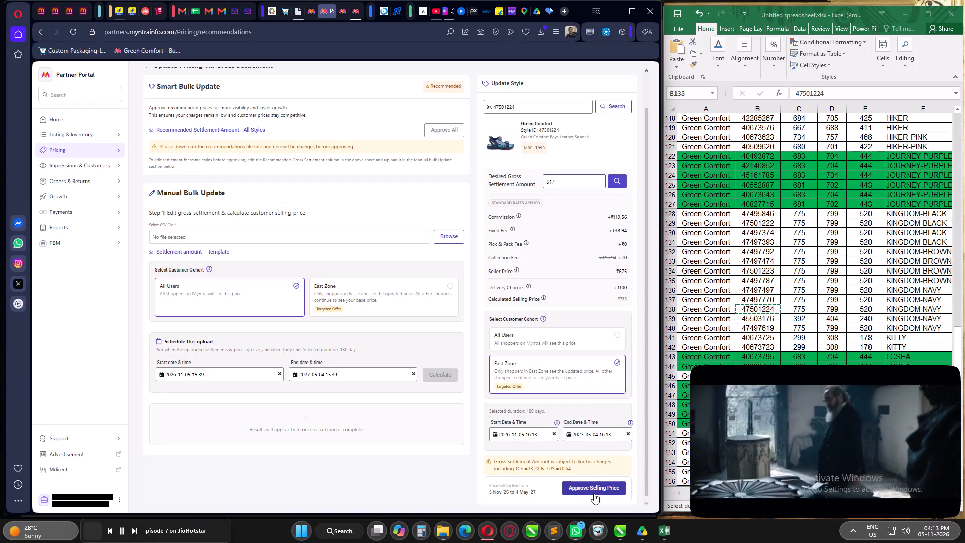
pyautogui.click(594, 493)
pyautogui.click(431, 309)
# Look up style 45503176 from the sheet on the Myntra storefront to check which product it is.
pyautogui.click(804, 320)
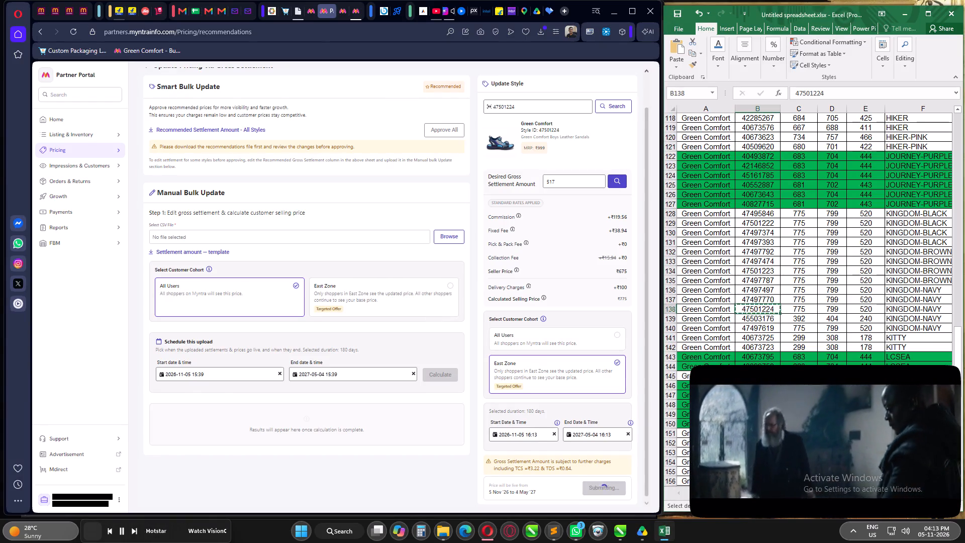
pyautogui.click(756, 318)
pyautogui.hotkey('ctrl', 'c')
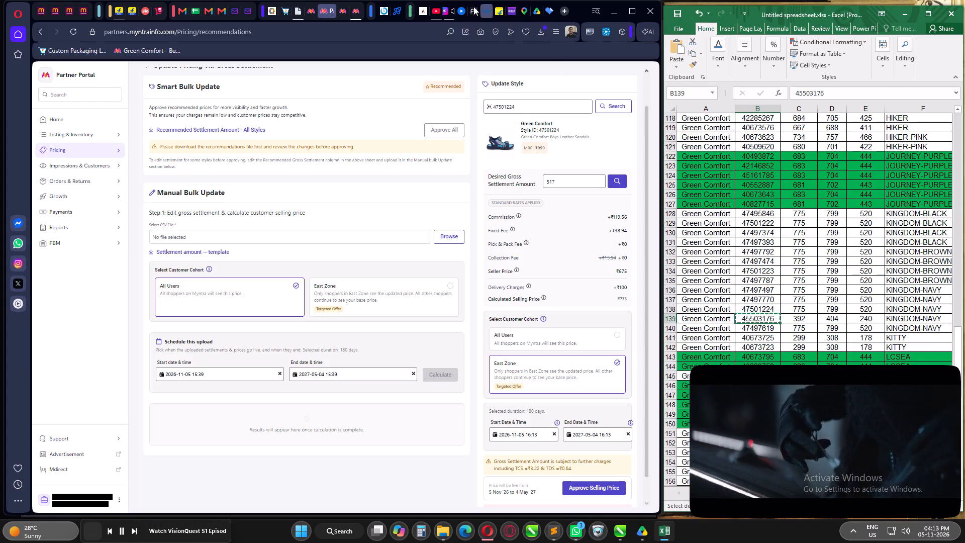
pyautogui.click(356, 12)
pyautogui.click(466, 86)
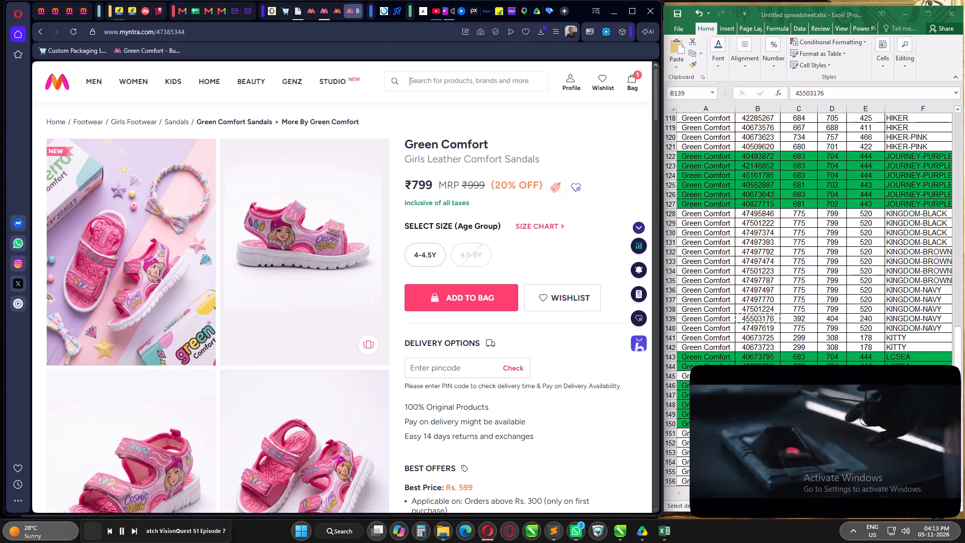
pyautogui.hotkey('ctrl', 'v')
pyautogui.press('Return')
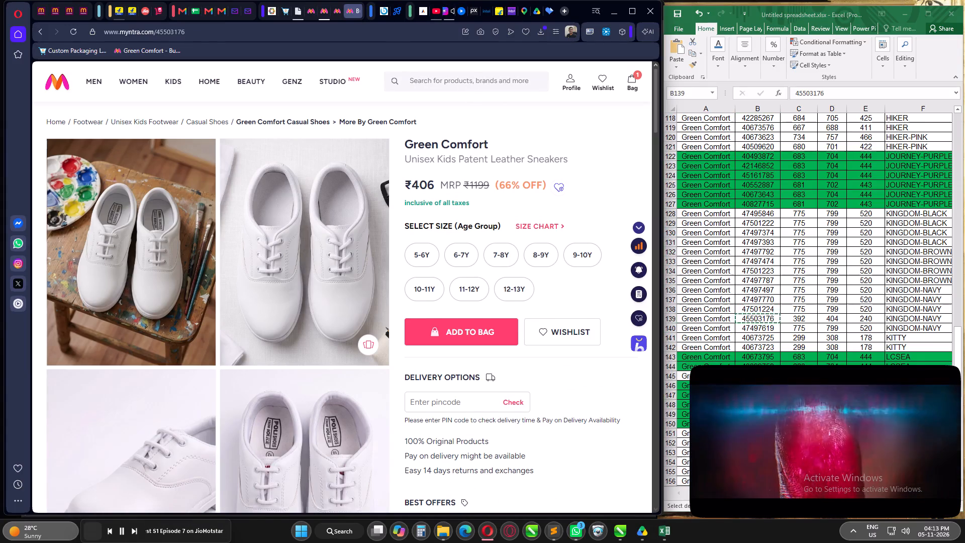
# Relabel style 45503176 in the Excel sheet's group column as SSWH.
pyautogui.click(805, 317)
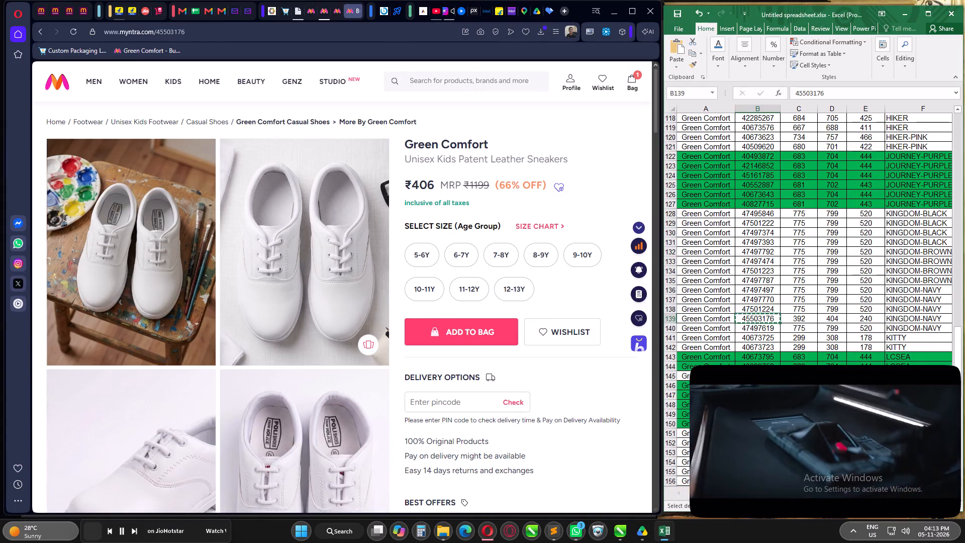
pyautogui.click(911, 321)
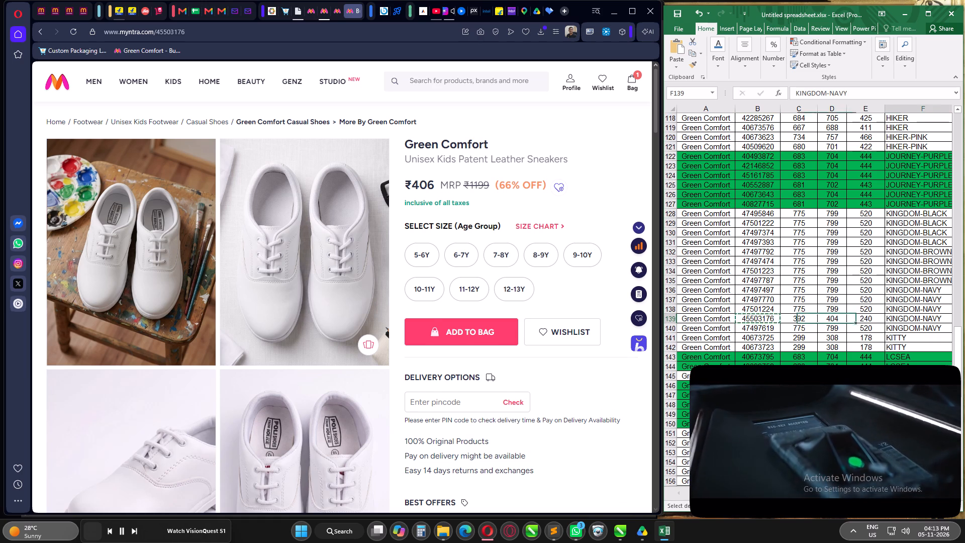
pyautogui.write('SSWH')
pyautogui.press('Return')
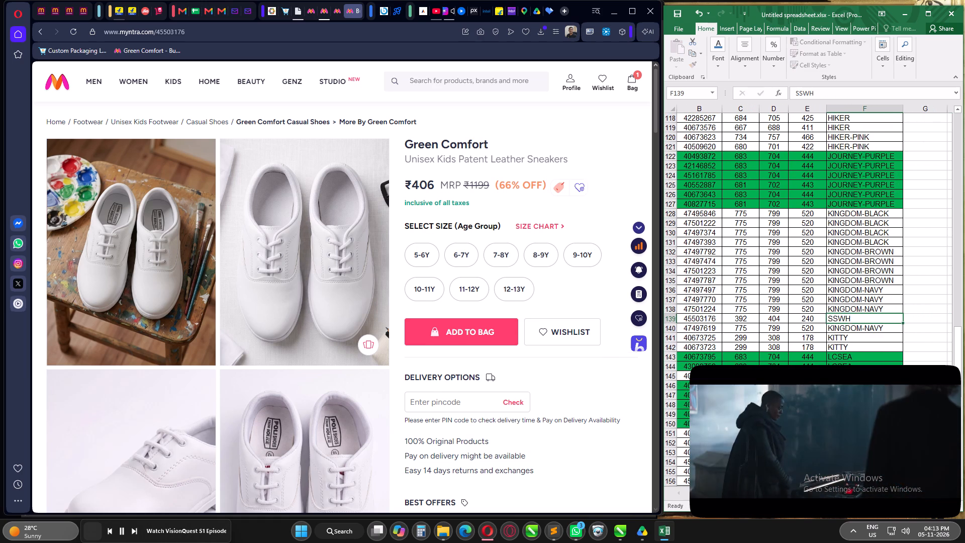
# Load KINGDOM-NAVY style 47497619 in the partner portal, calculate it at gross settlement 517, approve its East Zone price with the standard rate card and check the result.
pyautogui.press('Left')
pyautogui.press('Left')
pyautogui.press('Left')
pyautogui.press('Left')
pyautogui.press('Left')
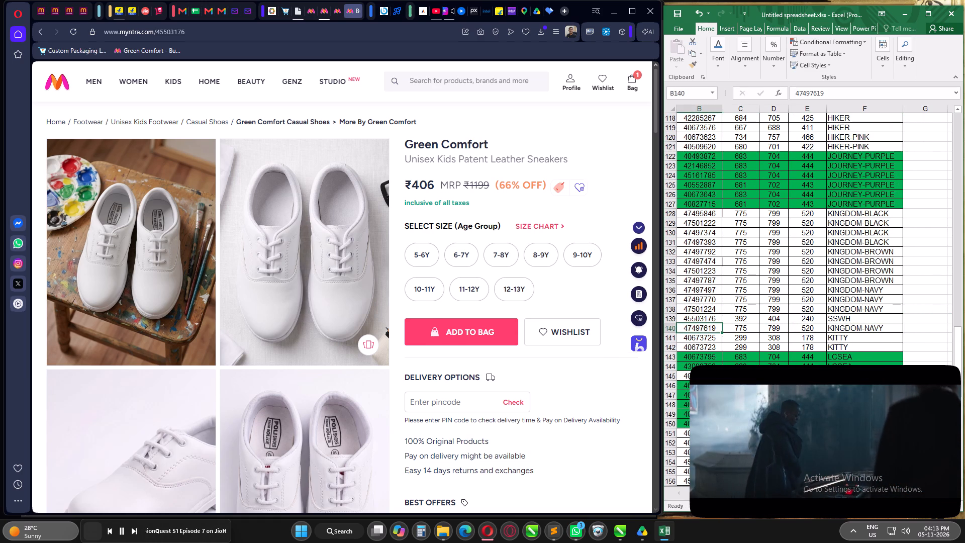
pyautogui.press('Right')
pyautogui.hotkey('ctrl', 'c')
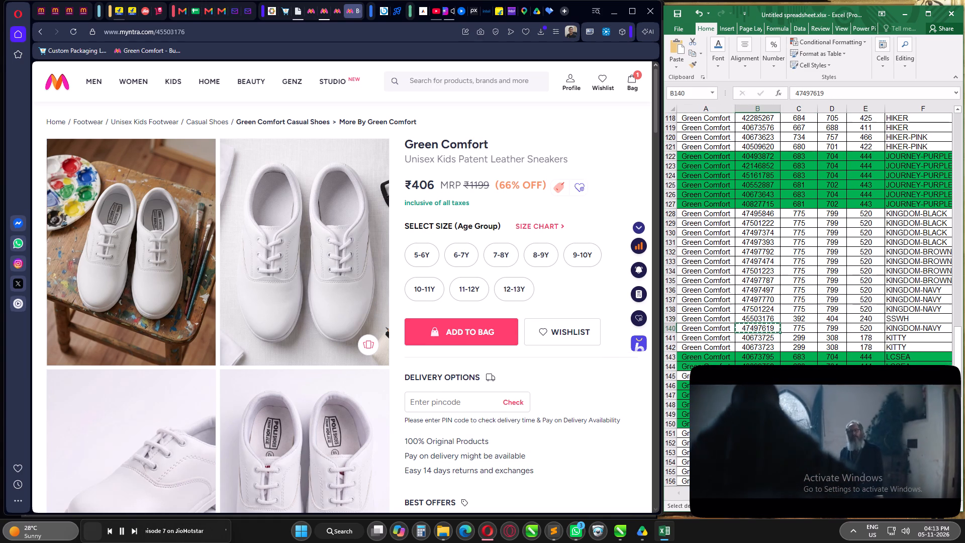
pyautogui.click(320, 13)
pyautogui.doubleClick(507, 106)
pyautogui.hotkey('ctrl', 'v')
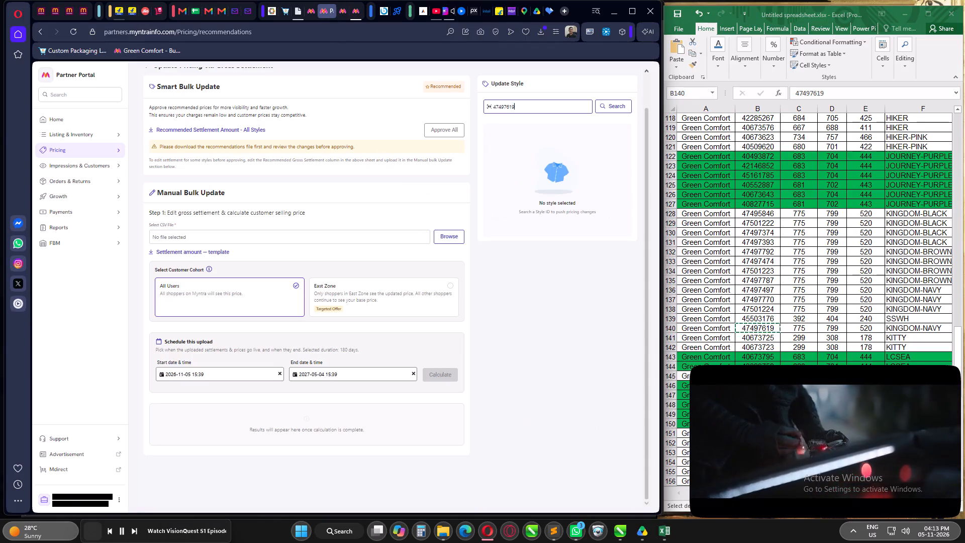
pyautogui.press('Return')
pyautogui.click(565, 179)
pyautogui.write('517')
pyautogui.press('Return')
pyautogui.scroll(-3, 586, 433)
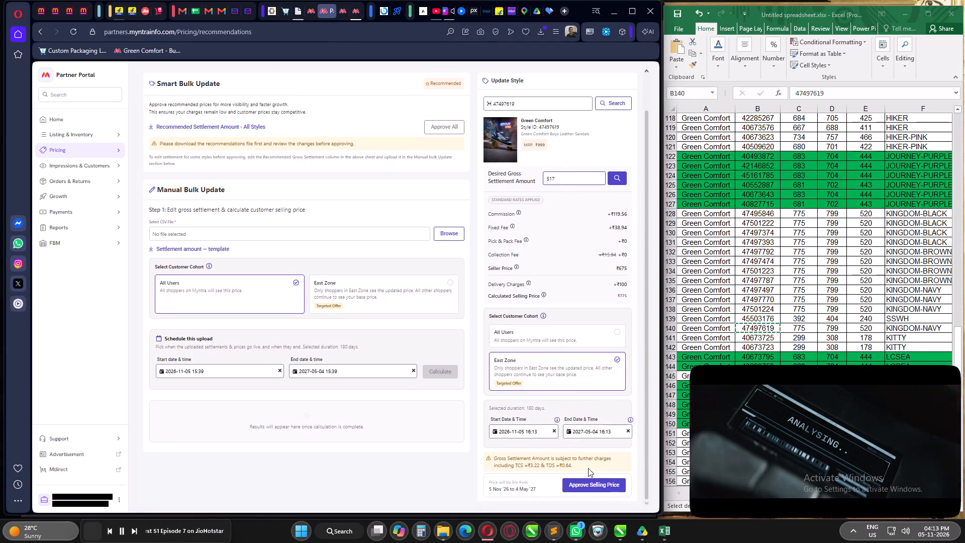
pyautogui.click(593, 481)
pyautogui.click(434, 305)
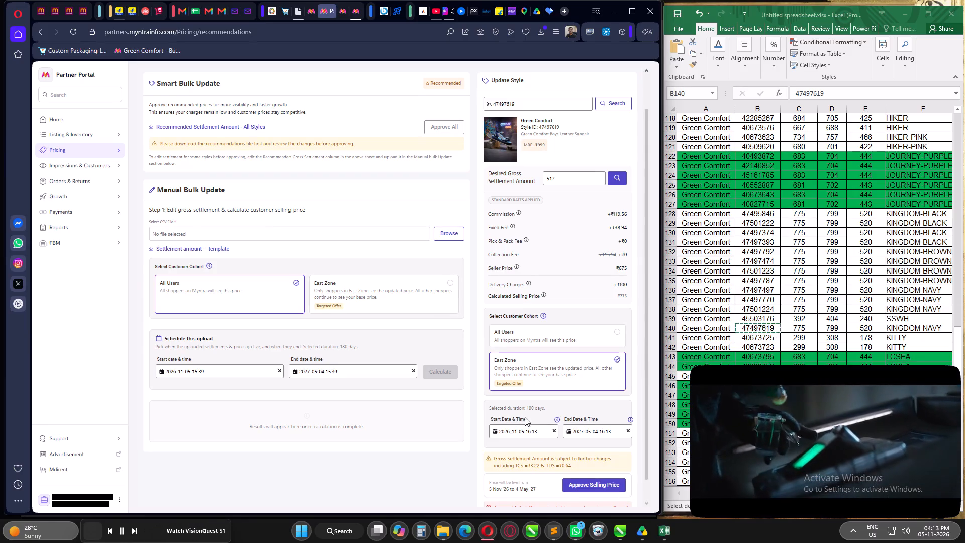
pyautogui.click(533, 464)
pyautogui.scroll(-2, 537, 448)
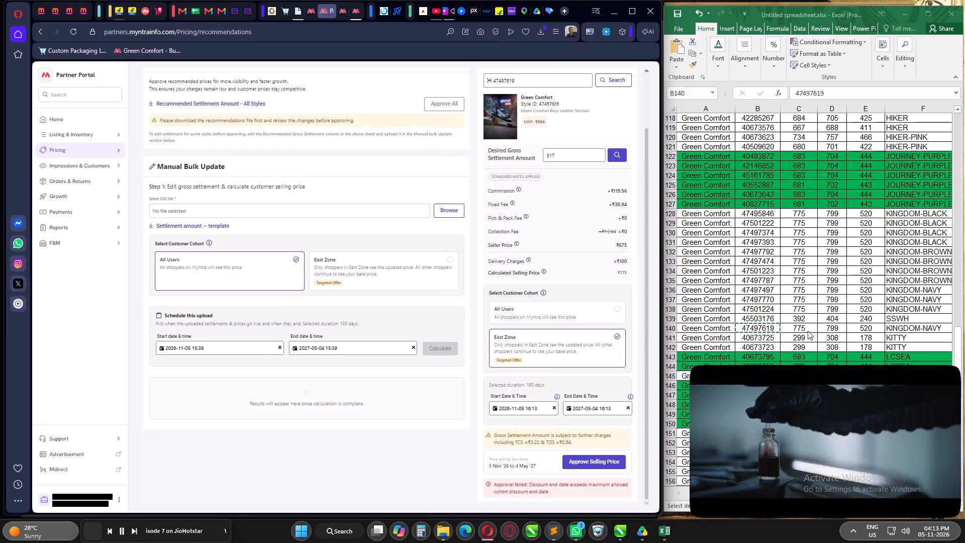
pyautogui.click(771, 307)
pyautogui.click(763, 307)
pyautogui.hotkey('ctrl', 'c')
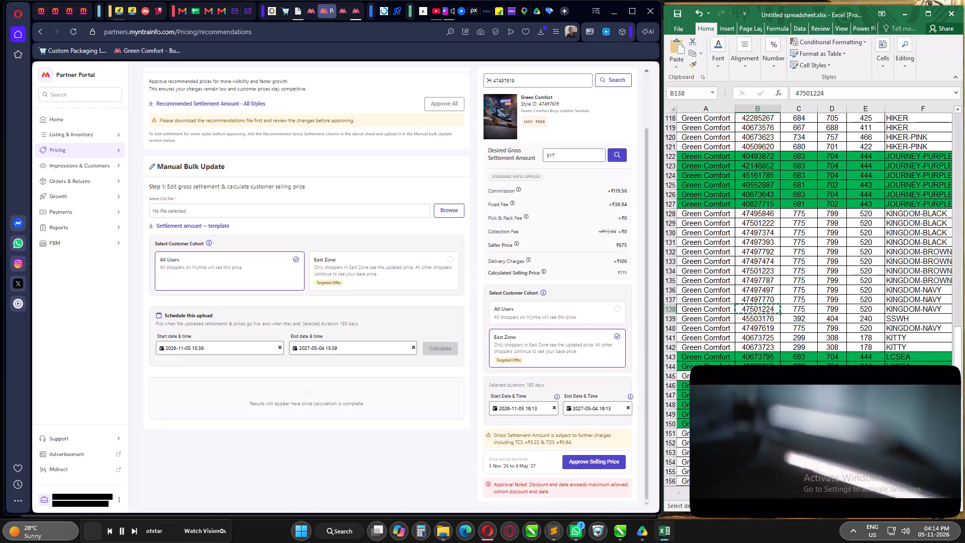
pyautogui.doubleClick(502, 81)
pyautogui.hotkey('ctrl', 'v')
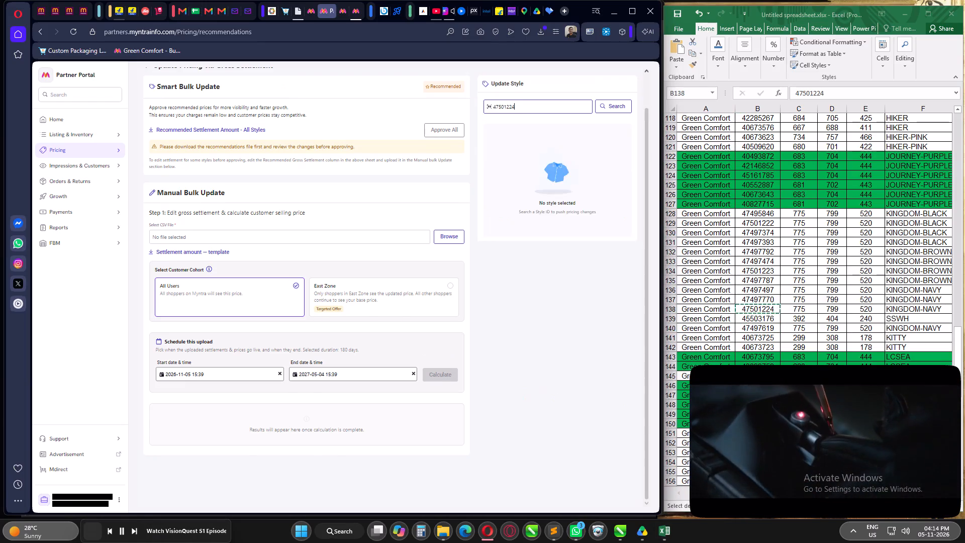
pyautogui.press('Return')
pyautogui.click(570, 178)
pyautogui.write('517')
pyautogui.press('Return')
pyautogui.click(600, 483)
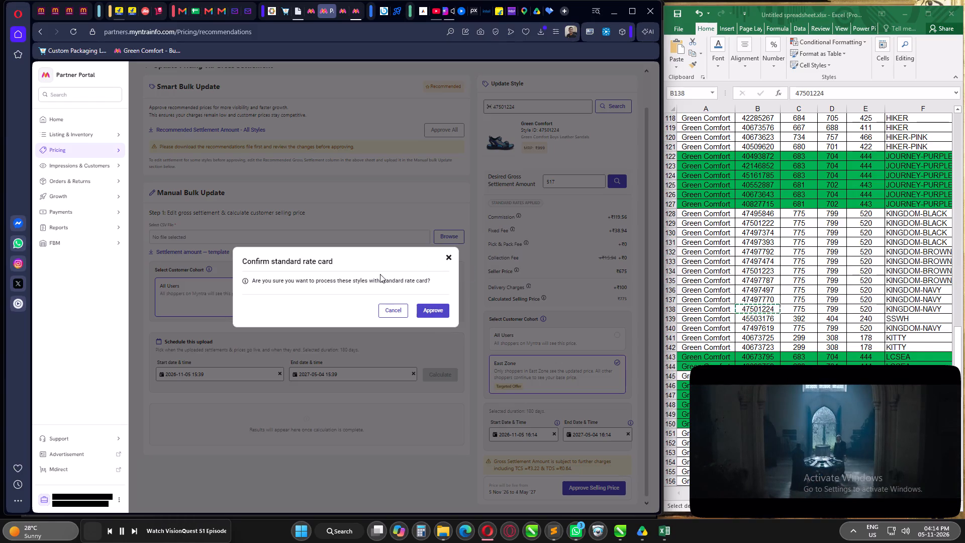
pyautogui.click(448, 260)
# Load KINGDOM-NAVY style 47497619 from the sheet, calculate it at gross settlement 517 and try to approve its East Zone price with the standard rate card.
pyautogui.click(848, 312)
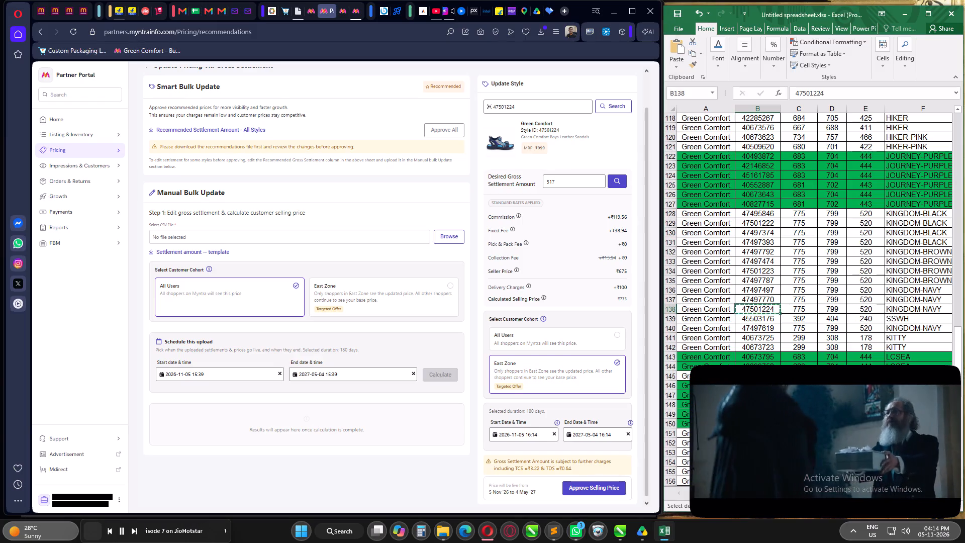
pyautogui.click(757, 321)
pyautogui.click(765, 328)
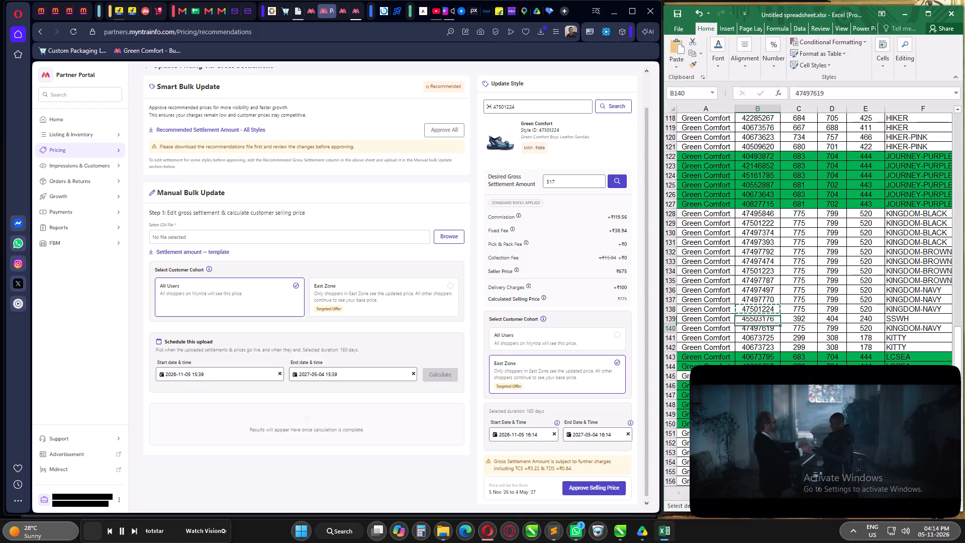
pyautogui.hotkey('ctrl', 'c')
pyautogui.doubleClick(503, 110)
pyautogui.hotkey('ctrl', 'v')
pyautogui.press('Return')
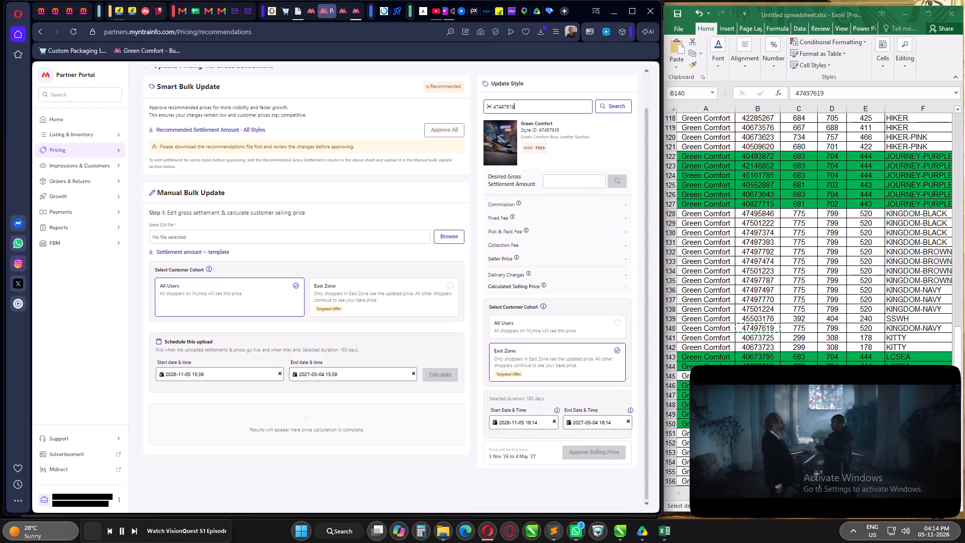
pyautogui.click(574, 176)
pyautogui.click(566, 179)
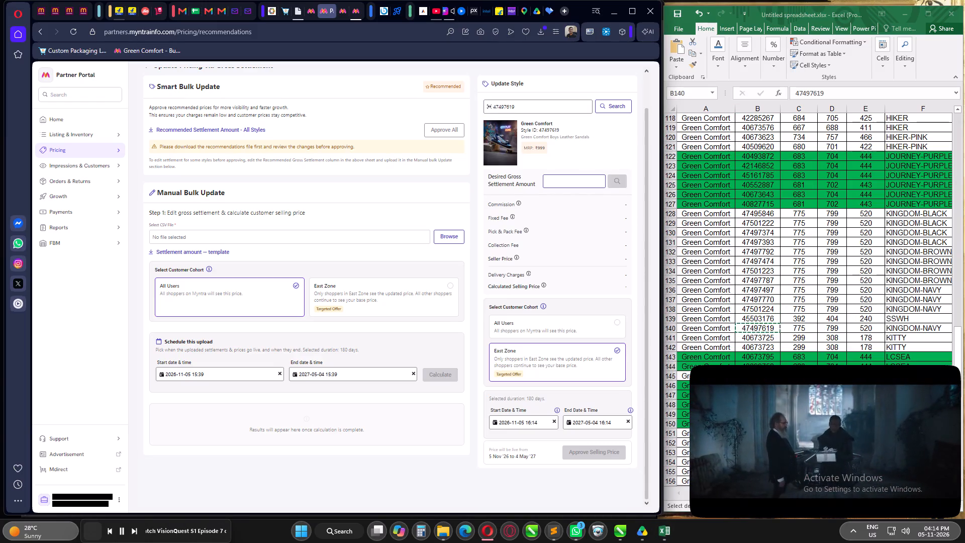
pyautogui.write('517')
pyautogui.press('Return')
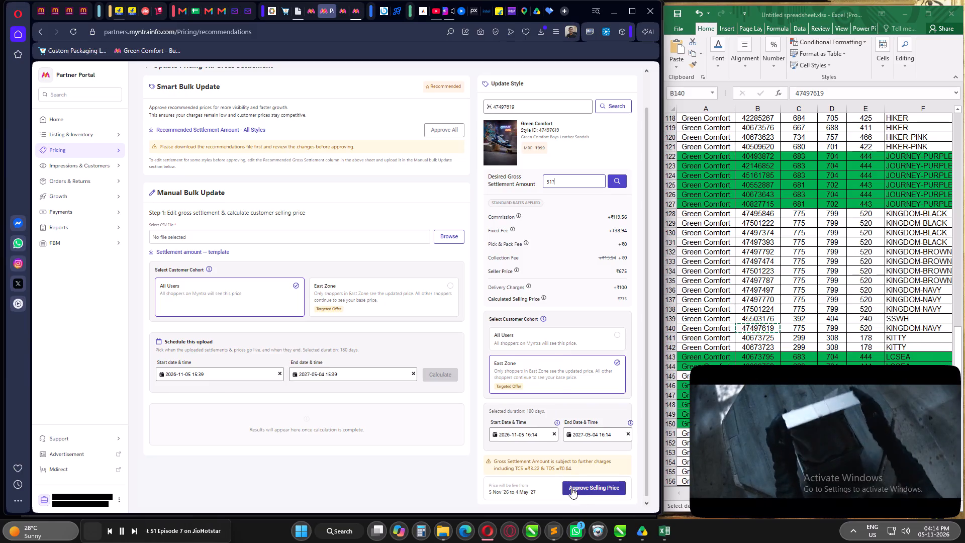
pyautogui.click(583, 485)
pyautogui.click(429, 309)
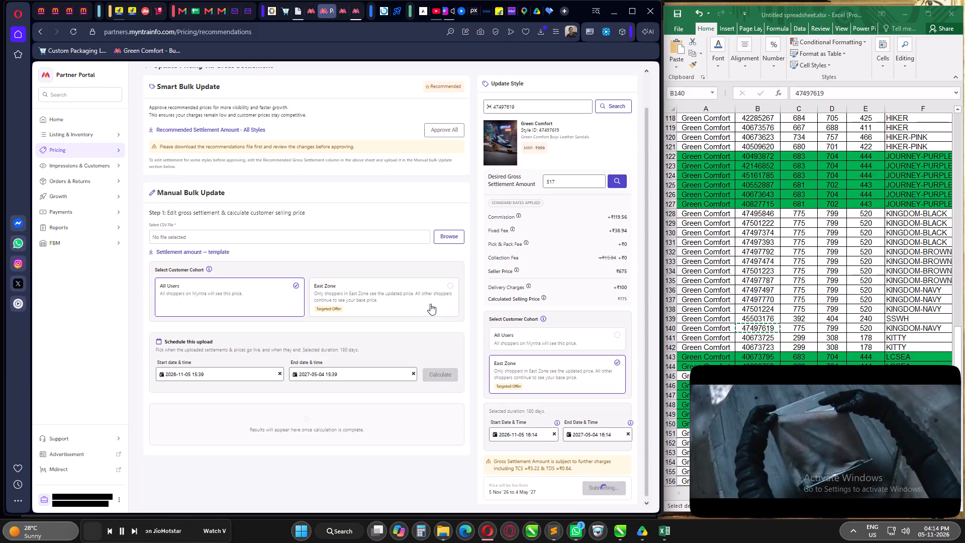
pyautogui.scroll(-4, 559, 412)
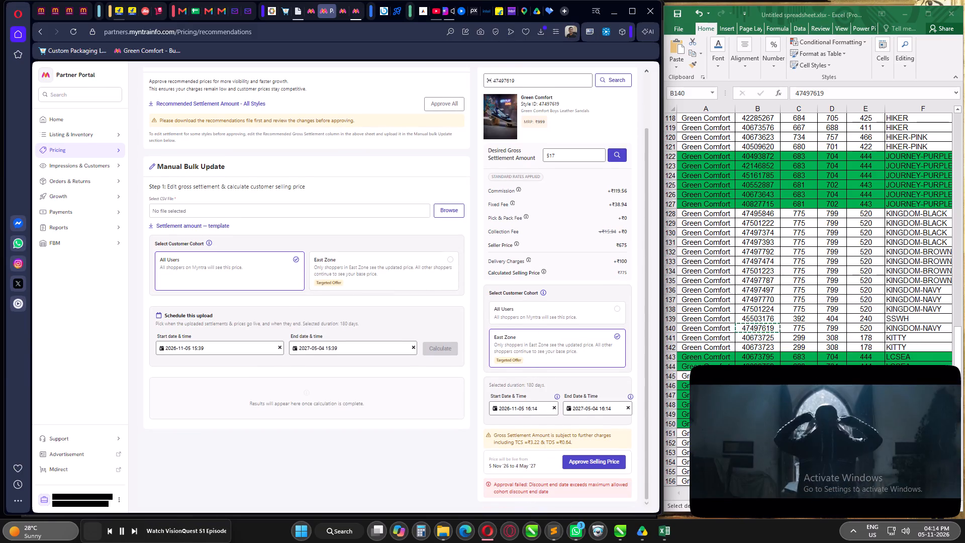
# Set the Manual Bulk Update schedule's end date to 2027-04-30, keeping 5 November 2026 as its start date.
pyautogui.click(231, 347)
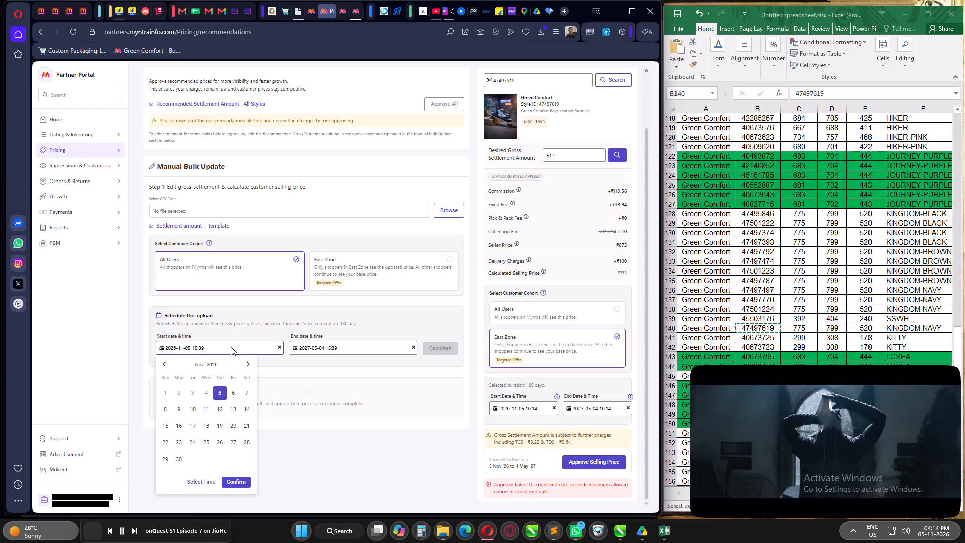
pyautogui.click(219, 392)
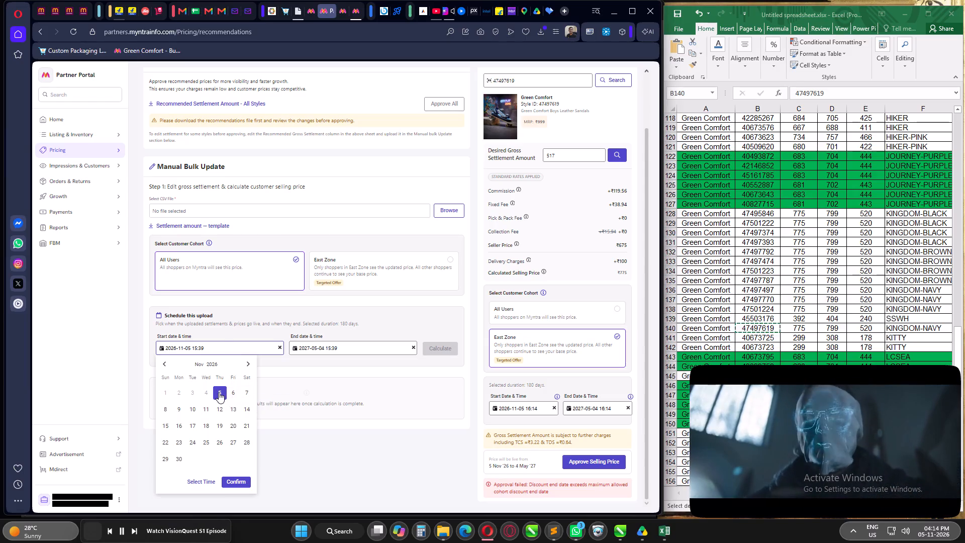
pyautogui.click(361, 348)
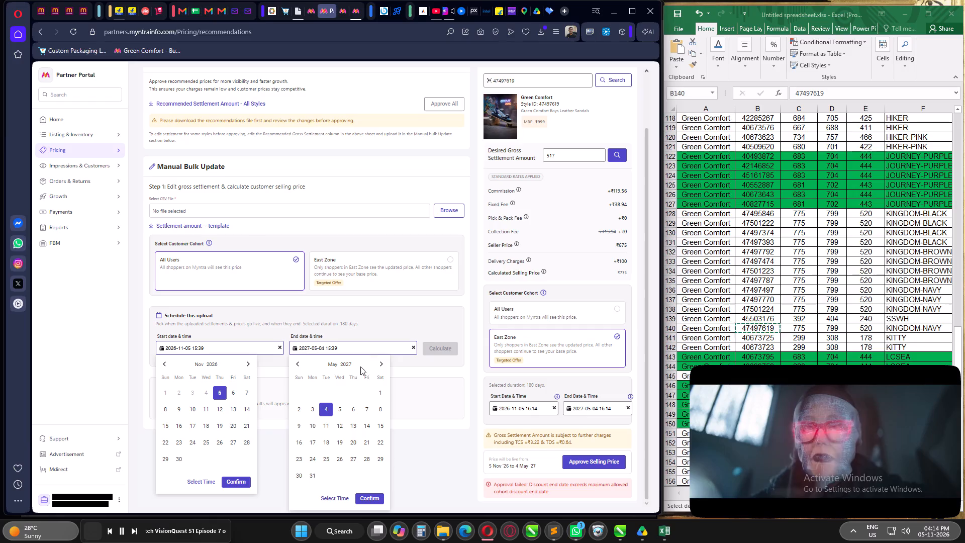
pyautogui.click(294, 364)
pyautogui.click(366, 458)
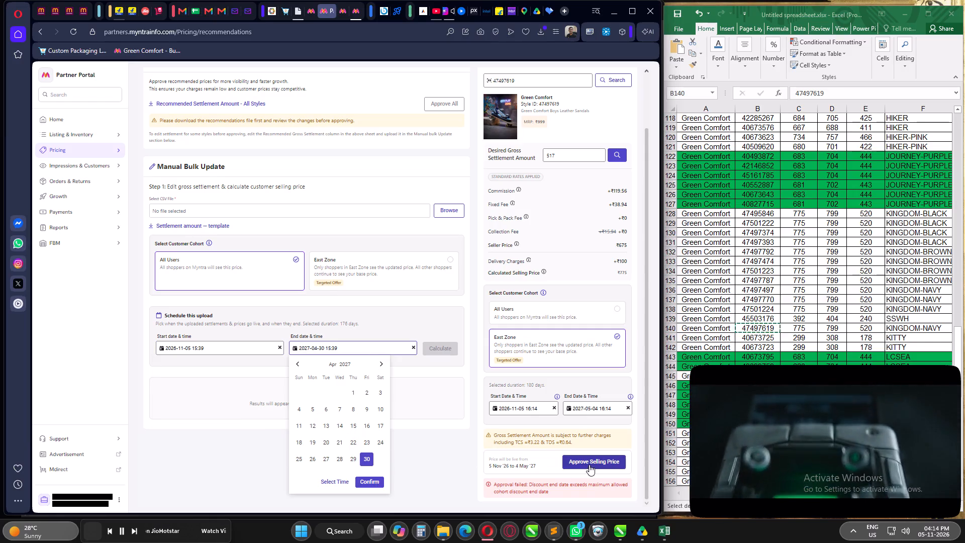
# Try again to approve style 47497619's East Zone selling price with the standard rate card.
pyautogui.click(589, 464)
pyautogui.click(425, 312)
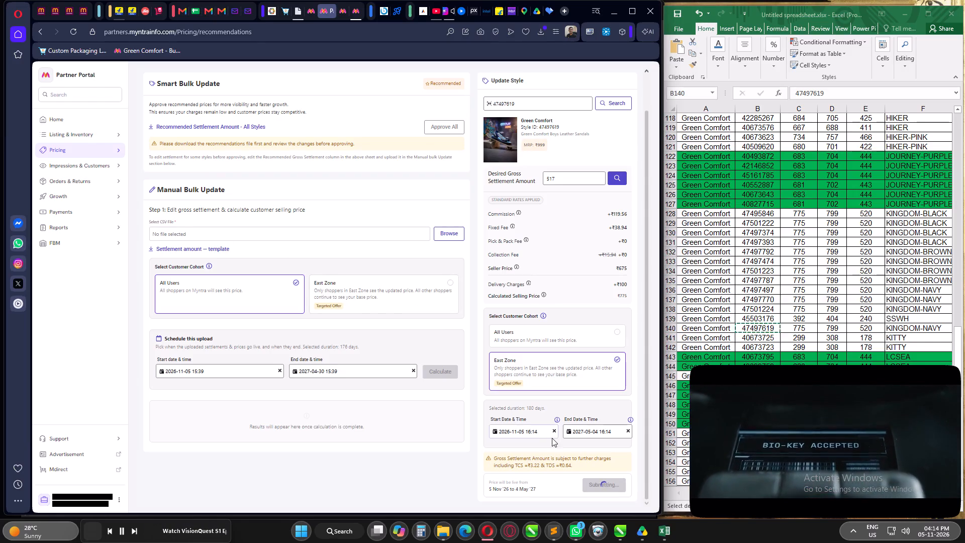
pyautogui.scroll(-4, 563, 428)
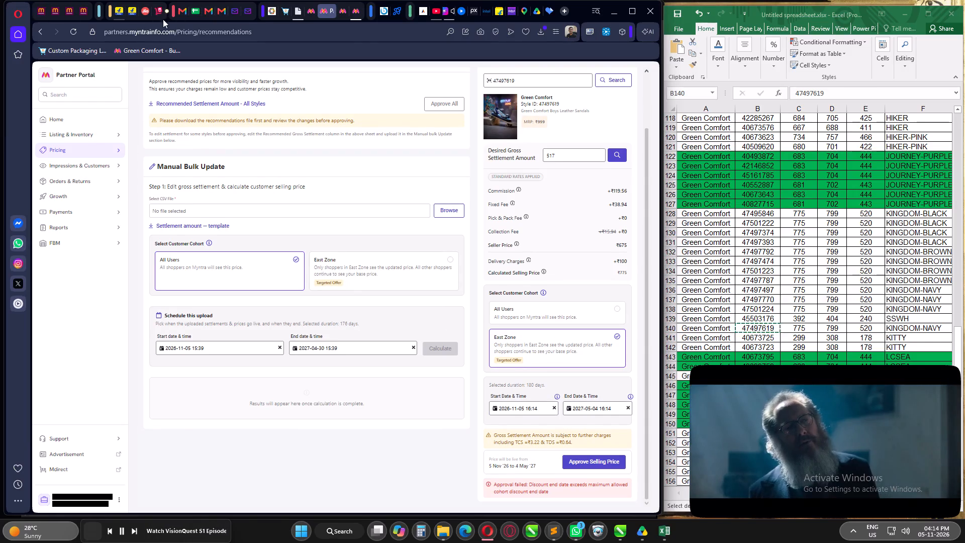
# Duplicate the partner portal's Update Pricing page so a second copy is open alongside the original.
pyautogui.click(344, 16)
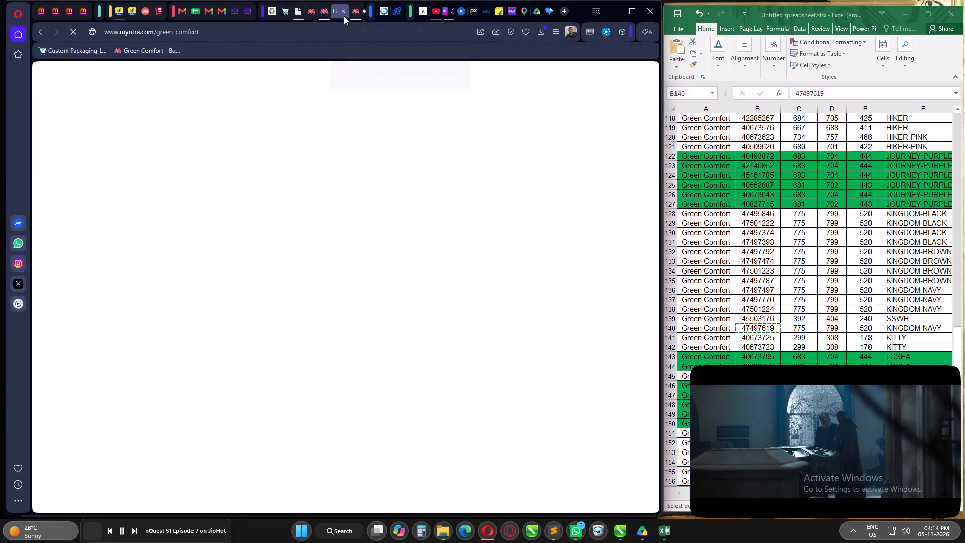
pyautogui.click(321, 17)
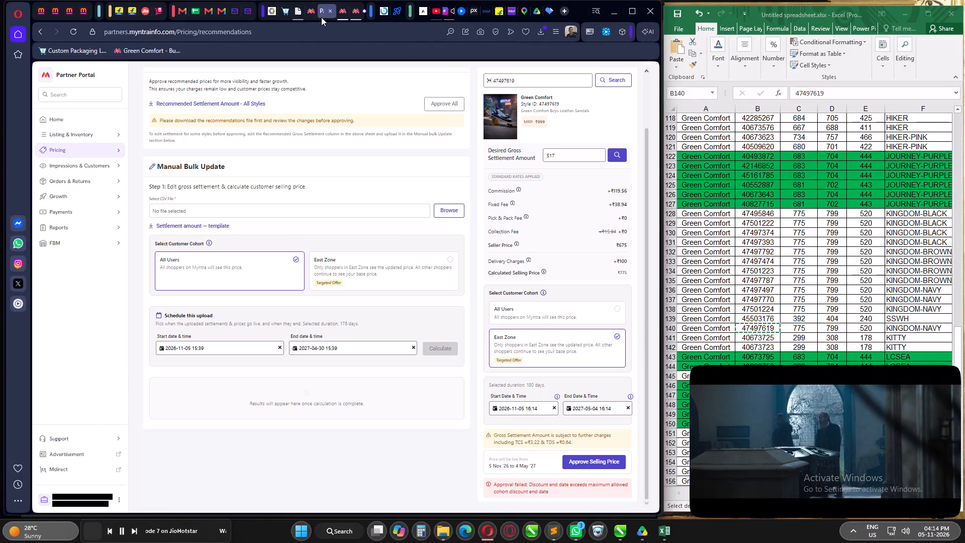
pyautogui.rightClick(321, 17)
pyautogui.click(346, 109)
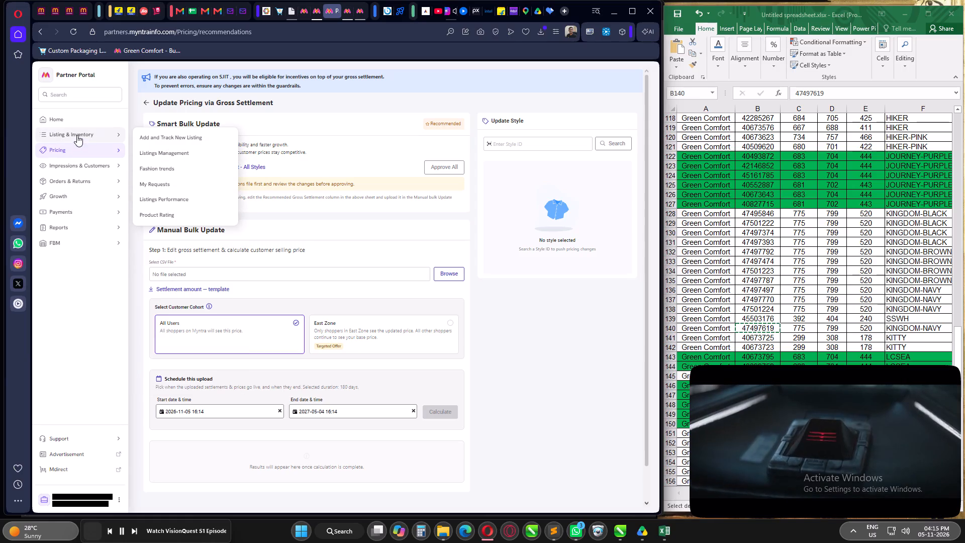
# Browse the portal's Listings Performance, My Requests, Coupon Management and Pricing Management pages, dismissing the pricing snapshot and opening Update Pricing.
pyautogui.click(164, 192)
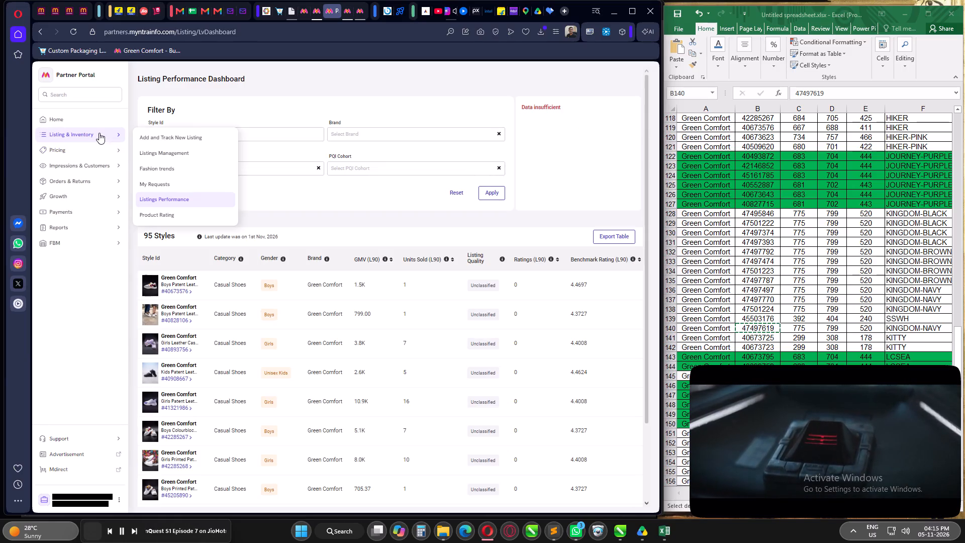
pyautogui.click(163, 184)
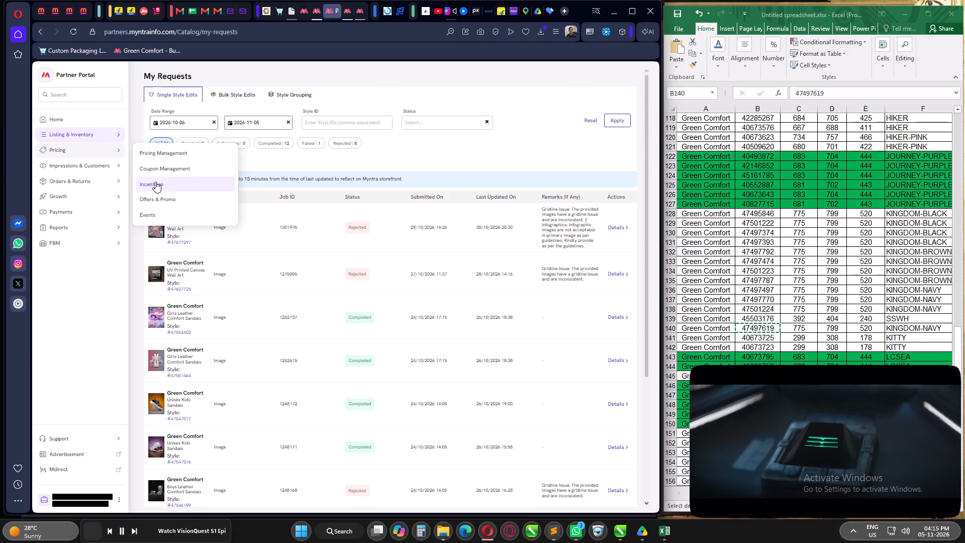
pyautogui.click(154, 166)
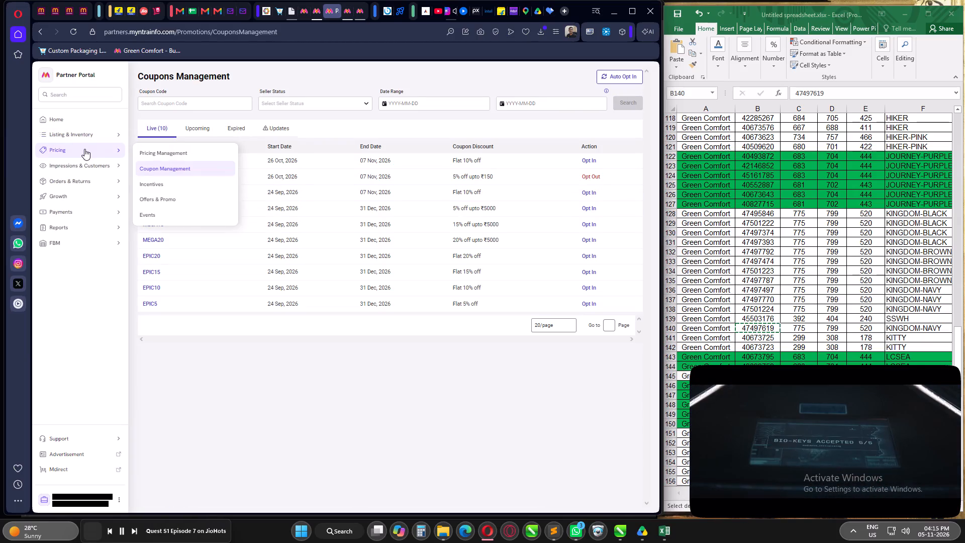
pyautogui.click(140, 156)
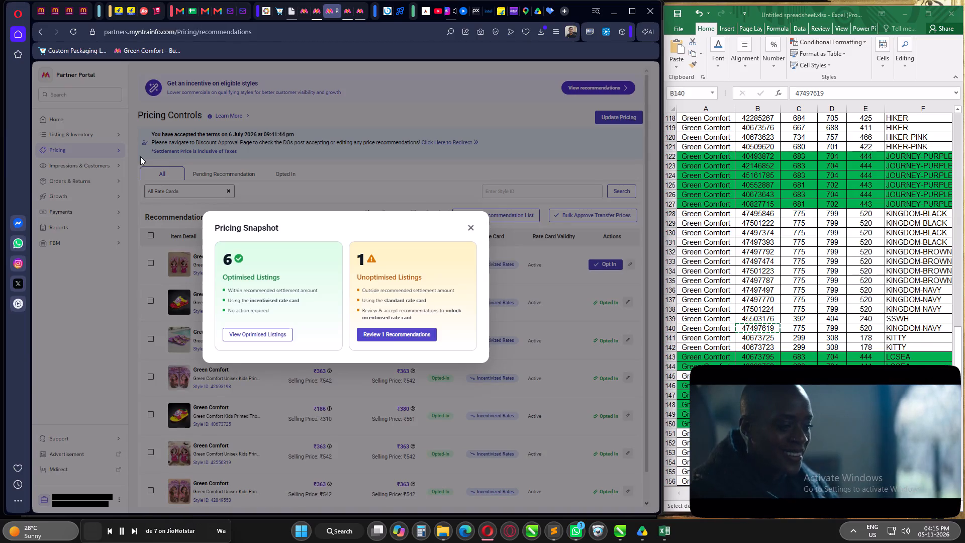
pyautogui.click(470, 226)
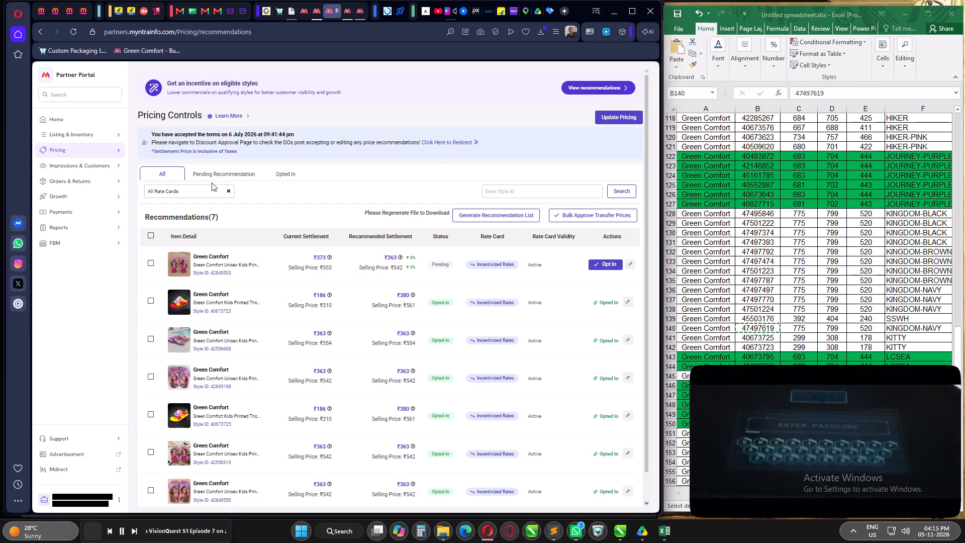
pyautogui.click(636, 119)
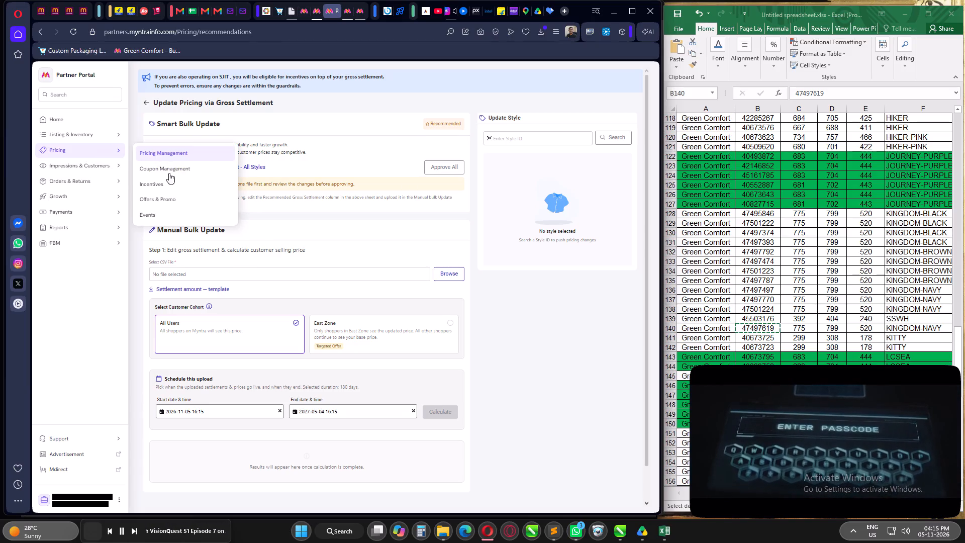
# Open Offers & Promo and examine its discounts, the styles' pricing list and the upload history.
pyautogui.click(163, 202)
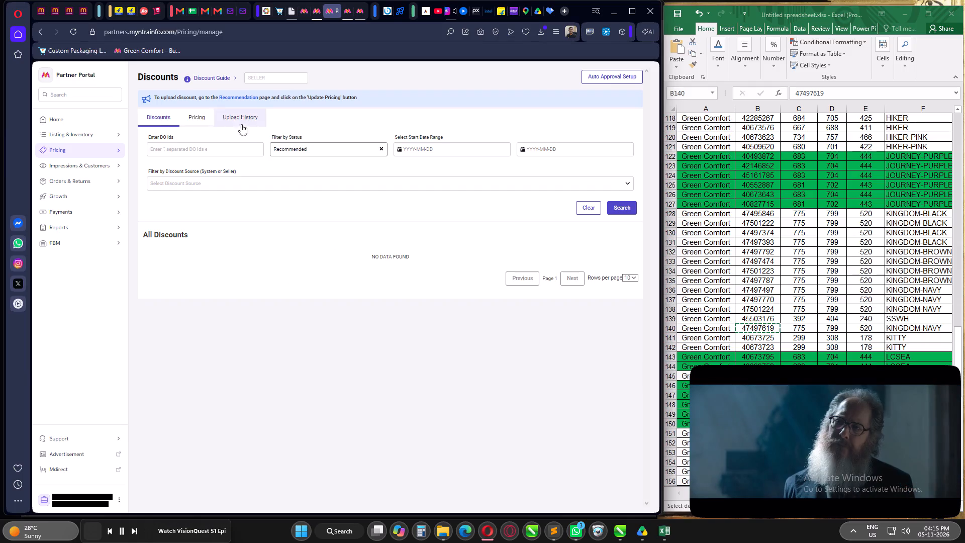
pyautogui.click(203, 116)
pyautogui.click(245, 108)
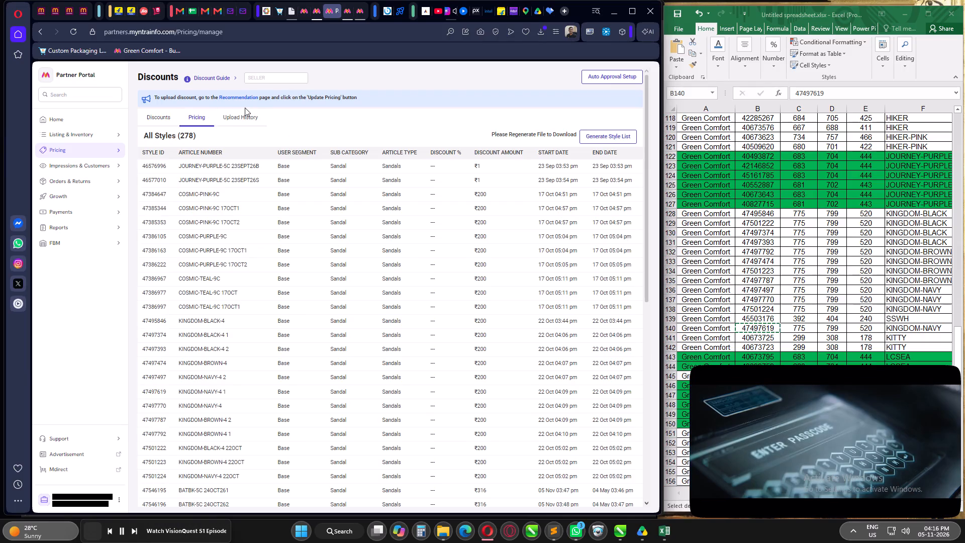
pyautogui.click(242, 117)
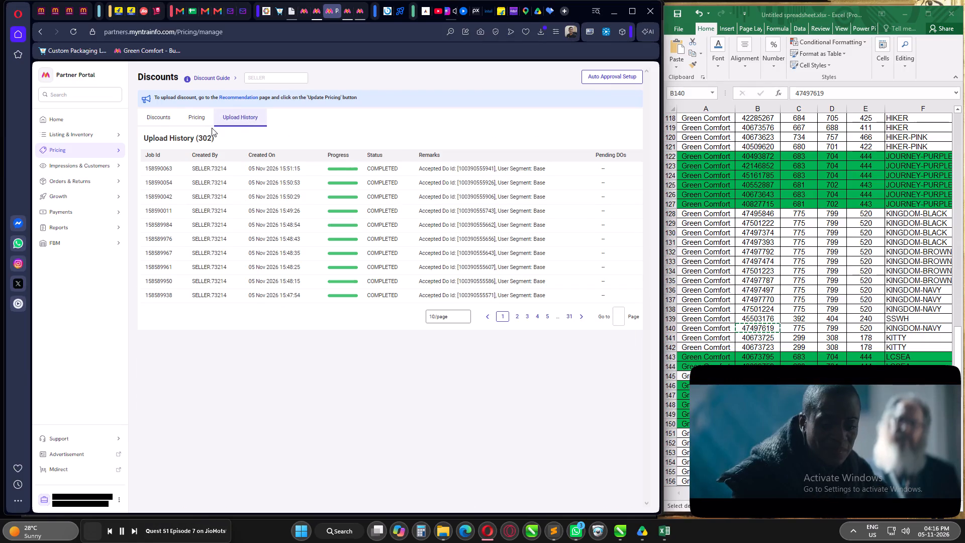
pyautogui.click(162, 117)
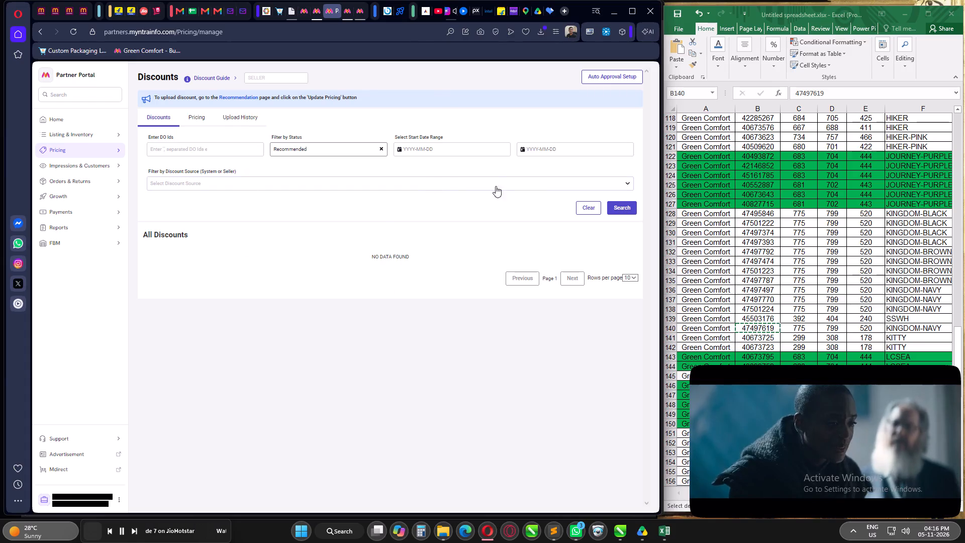
# Look up JOURNEY-PURPLE style 40493872 from the sheet on the Myntra storefront to check its listing.
pyautogui.click(359, 9)
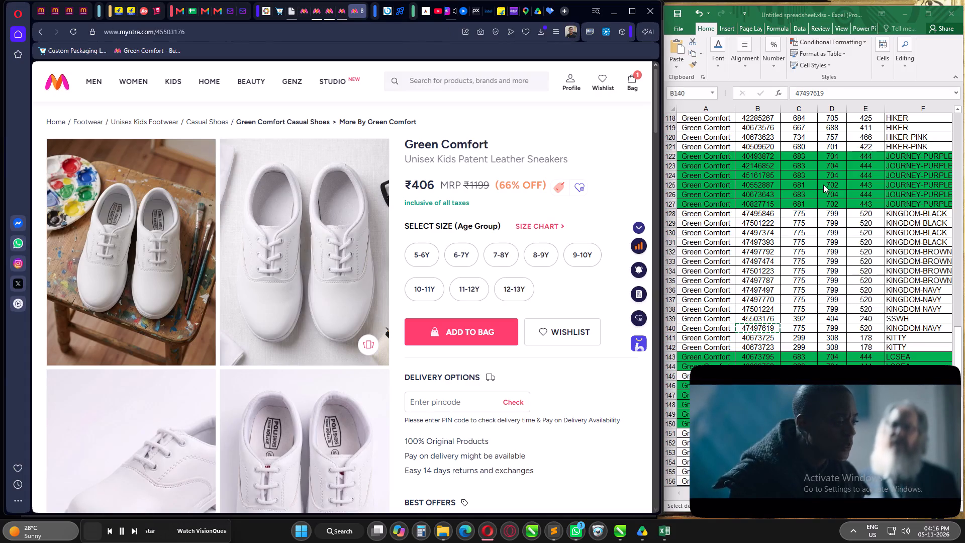
pyautogui.click(823, 185)
pyautogui.click(762, 159)
pyautogui.hotkey('ctrl', 'c')
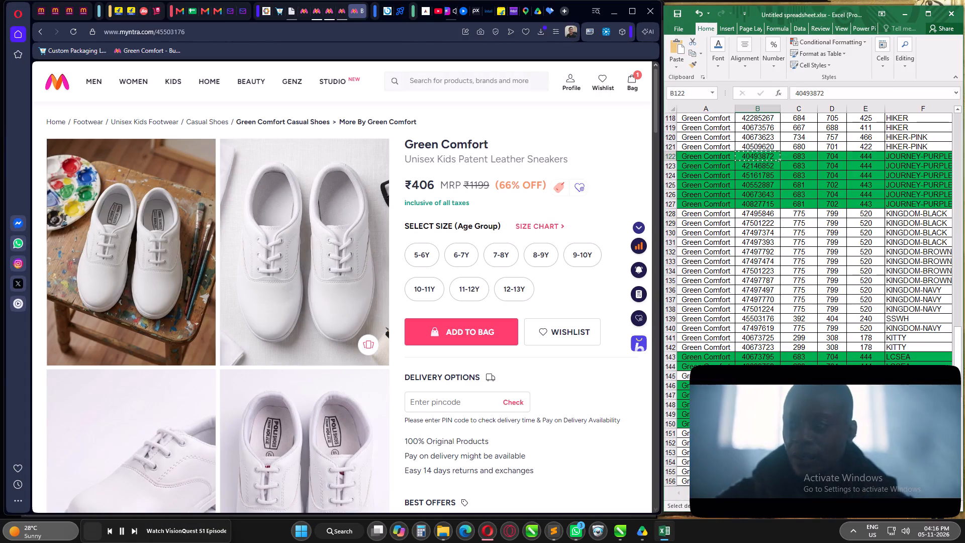
pyautogui.click(502, 84)
pyautogui.hotkey('ctrl', 'v')
pyautogui.press('Return')
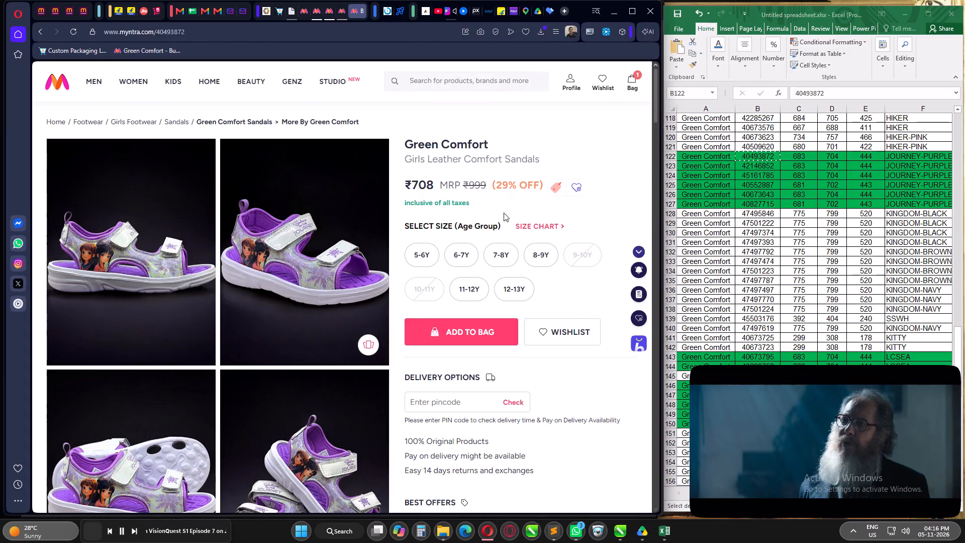
# Recheck the KINGDOM-NAVY style's Update Pricing entry, then examine the portal's discounts, the styles' pricing list and the upload history.
pyautogui.click(317, 15)
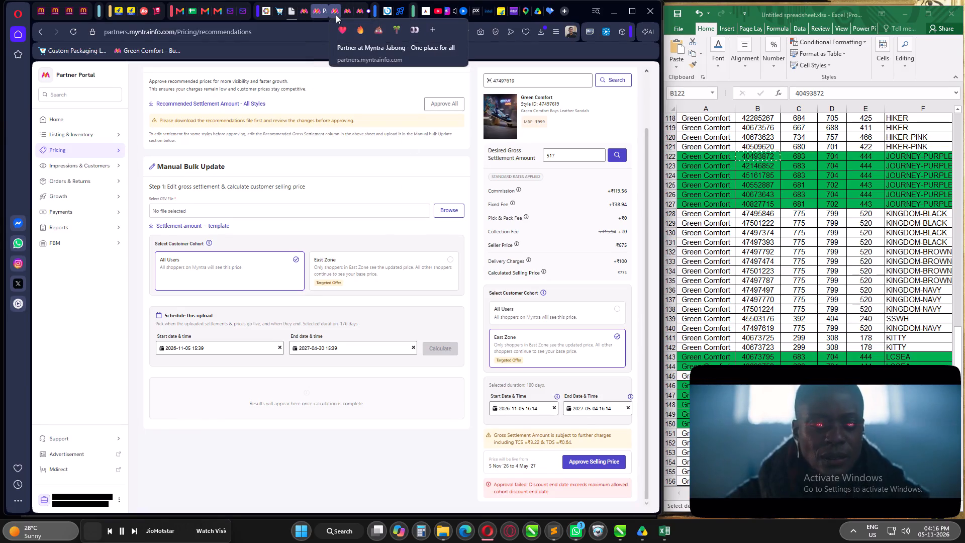
pyautogui.scroll(2, 528, 225)
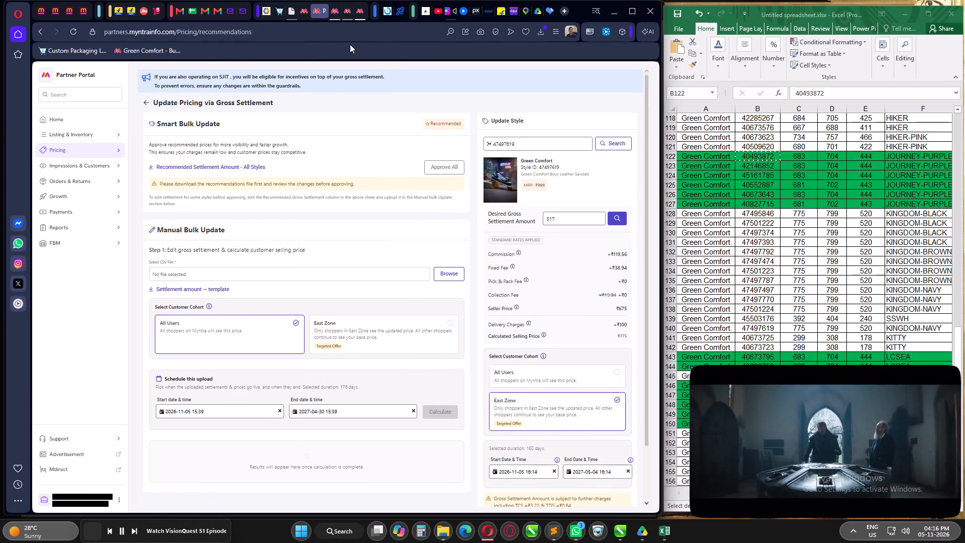
pyautogui.click(337, 14)
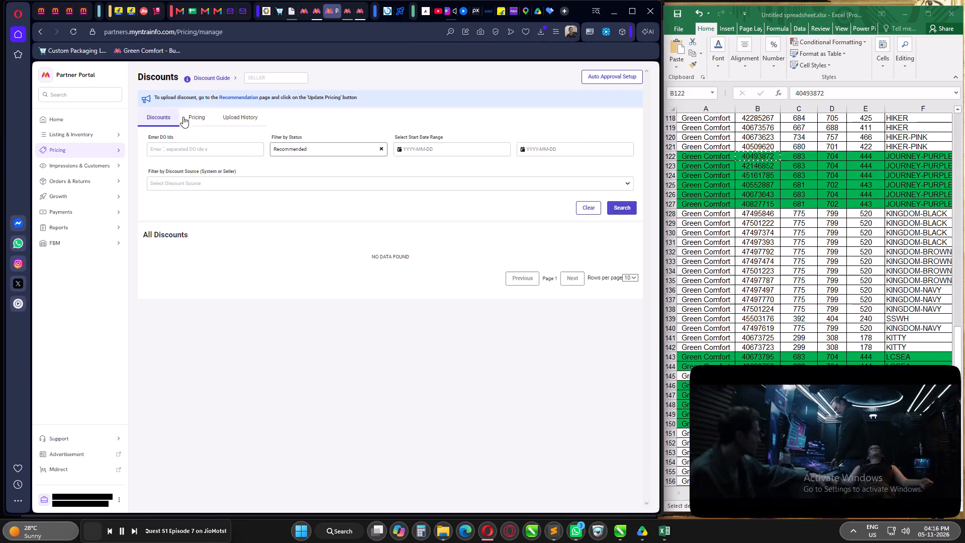
pyautogui.click(194, 113)
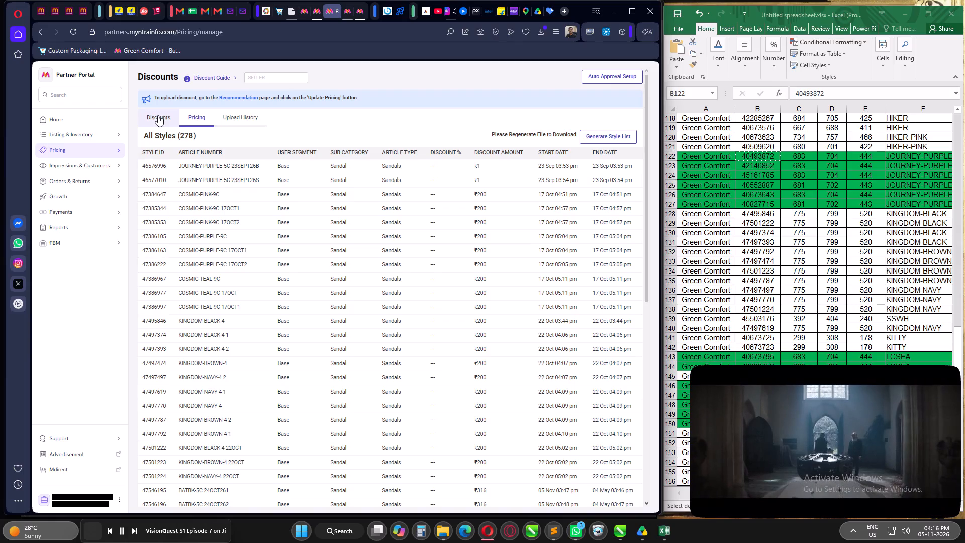
pyautogui.scroll(-4, 322, 290)
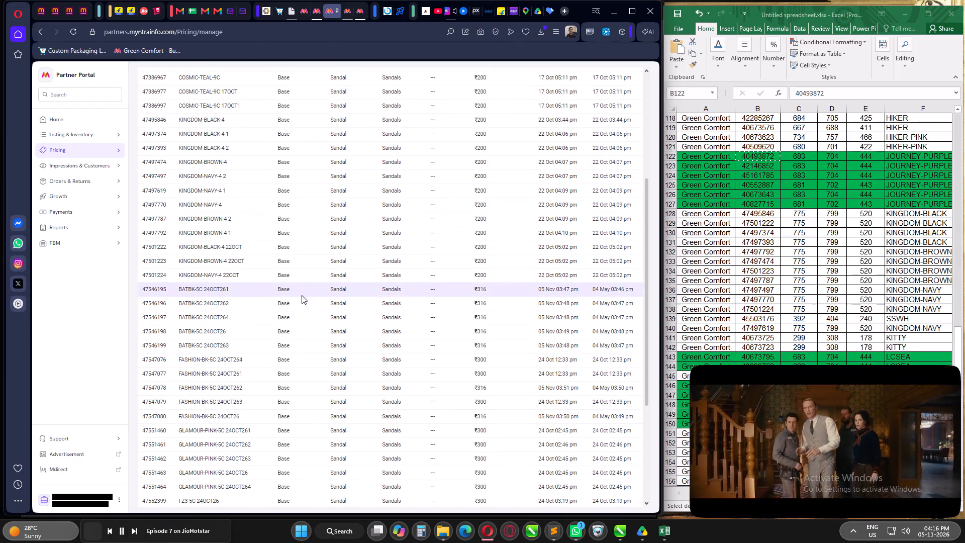
pyautogui.scroll(4, 280, 300)
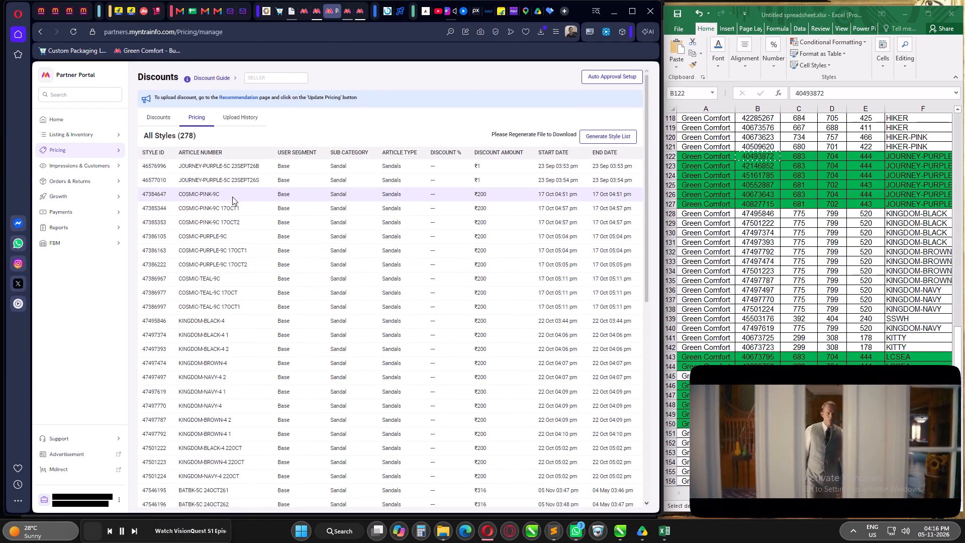
pyautogui.click(159, 123)
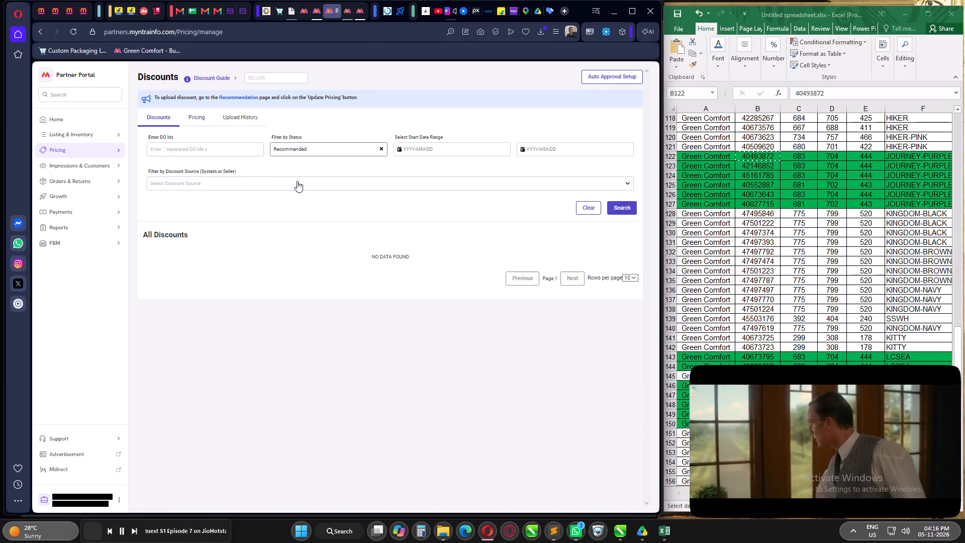
pyautogui.click(199, 122)
pyautogui.click(238, 116)
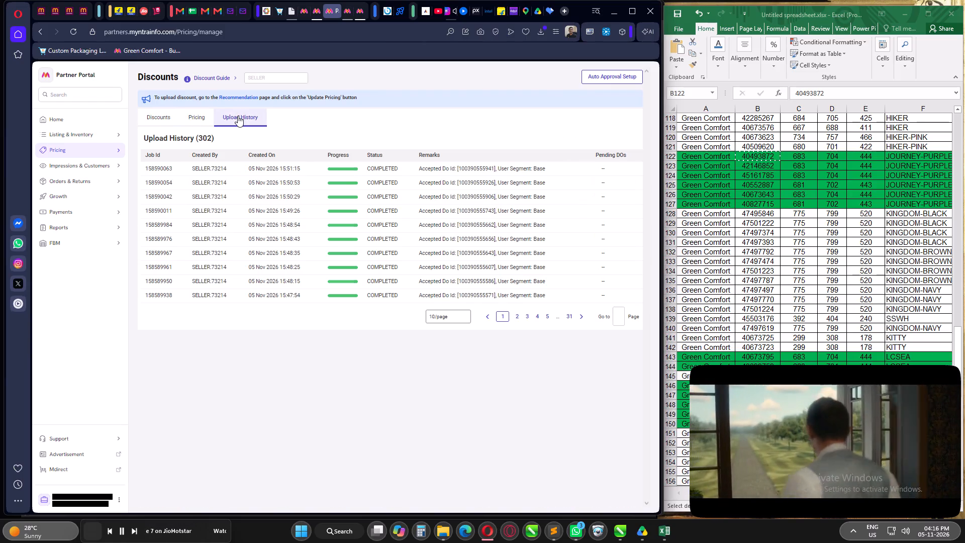
# Save the pricing workbook in Excel.
pyautogui.click(789, 210)
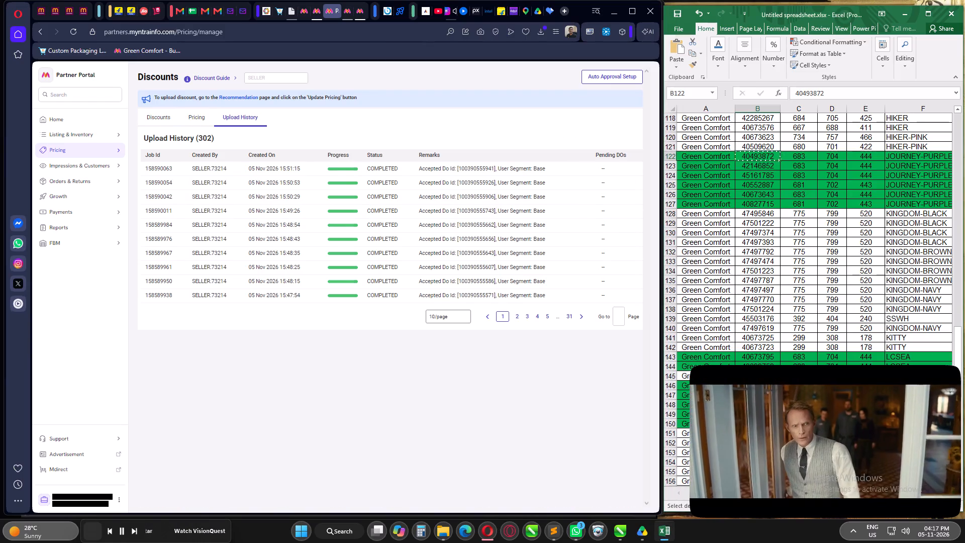
pyautogui.hotkey('ctrl', 's')
# Look up ASTRO-PURPLE style 42674179 from the sheet on the Myntra storefront to check its listing.
pyautogui.scroll(20, 797, 204)
pyautogui.scroll(14, 797, 204)
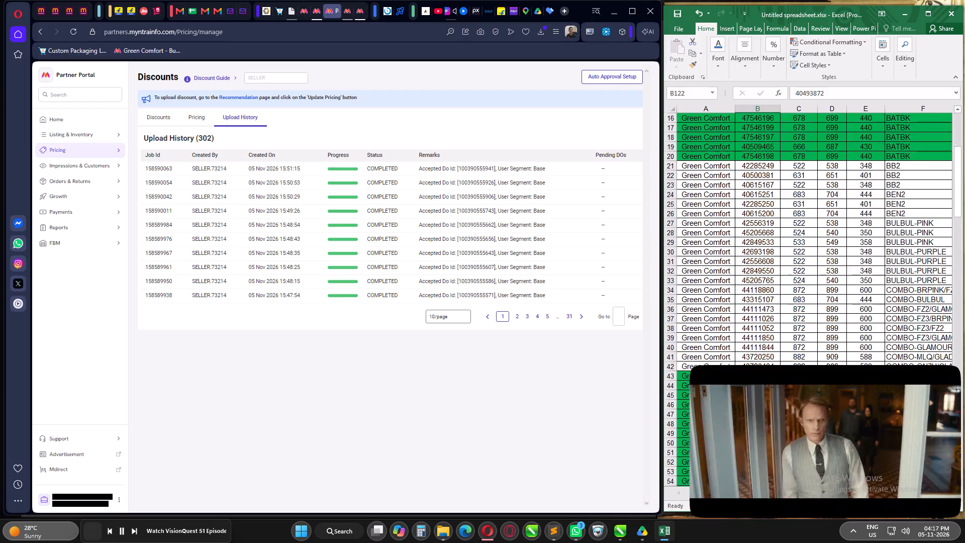
pyautogui.scroll(14, 800, 203)
pyautogui.click(755, 173)
pyautogui.hotkey('ctrl', 'c')
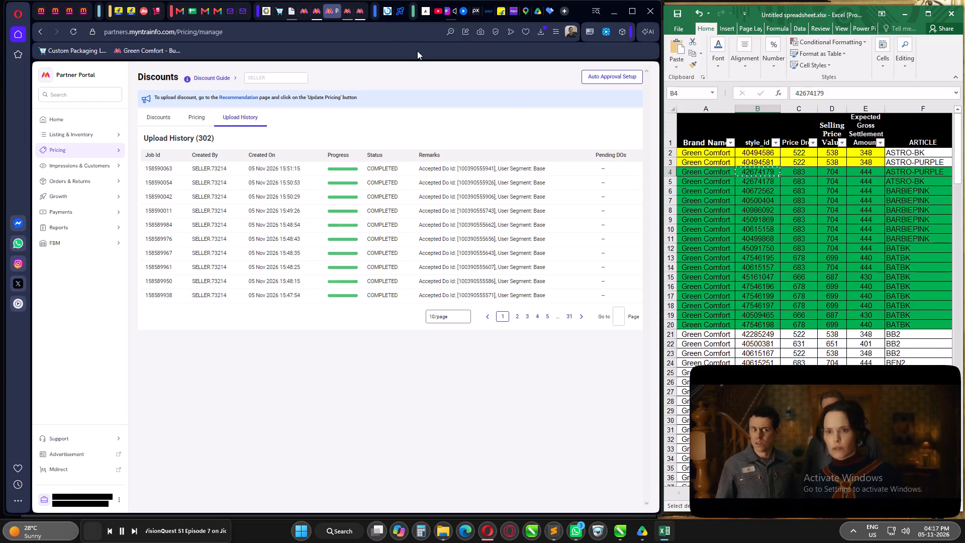
pyautogui.click(358, 11)
pyautogui.click(450, 86)
pyautogui.hotkey('ctrl', 'v')
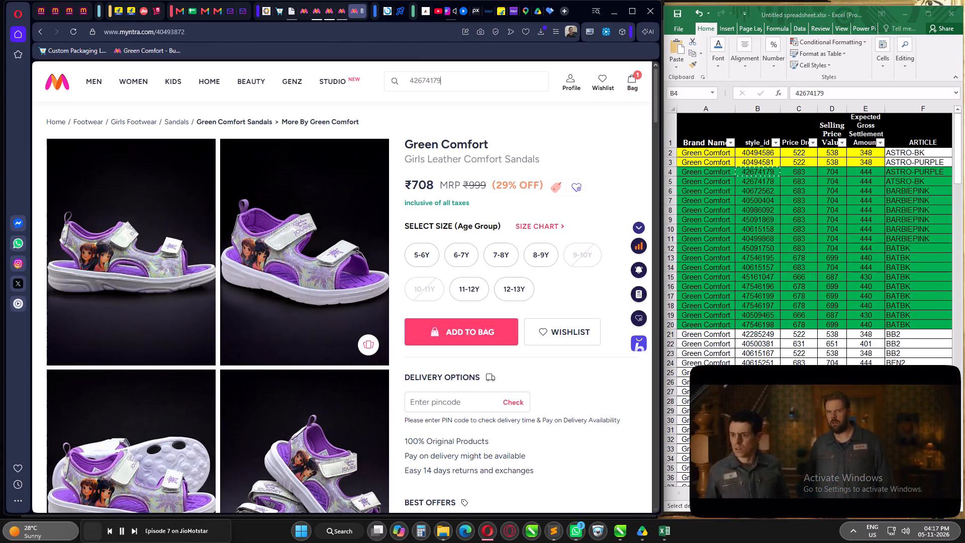
pyautogui.press('Return')
# Look up ATSRO-BK style 42674178 from the sheet on the Myntra storefront to check its listing.
pyautogui.click(741, 187)
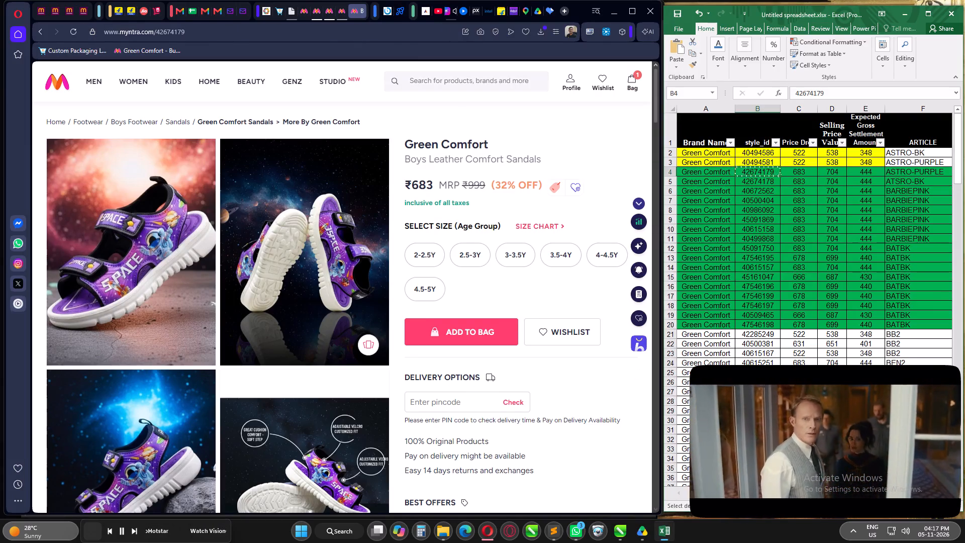
pyautogui.click(751, 180)
pyautogui.hotkey('ctrl', 'c')
pyautogui.click(472, 70)
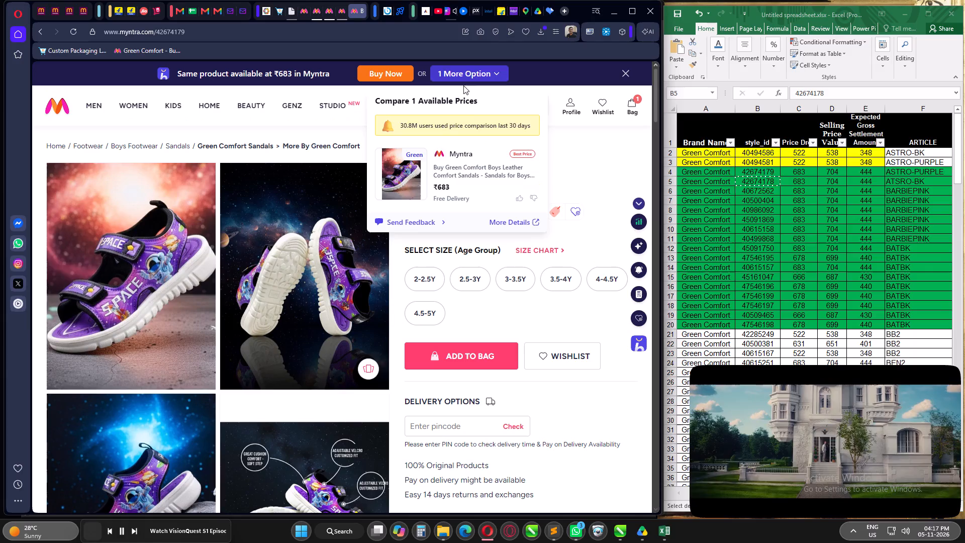
pyautogui.click(565, 145)
pyautogui.click(485, 105)
pyautogui.hotkey('ctrl', 'v')
pyautogui.press('Return')
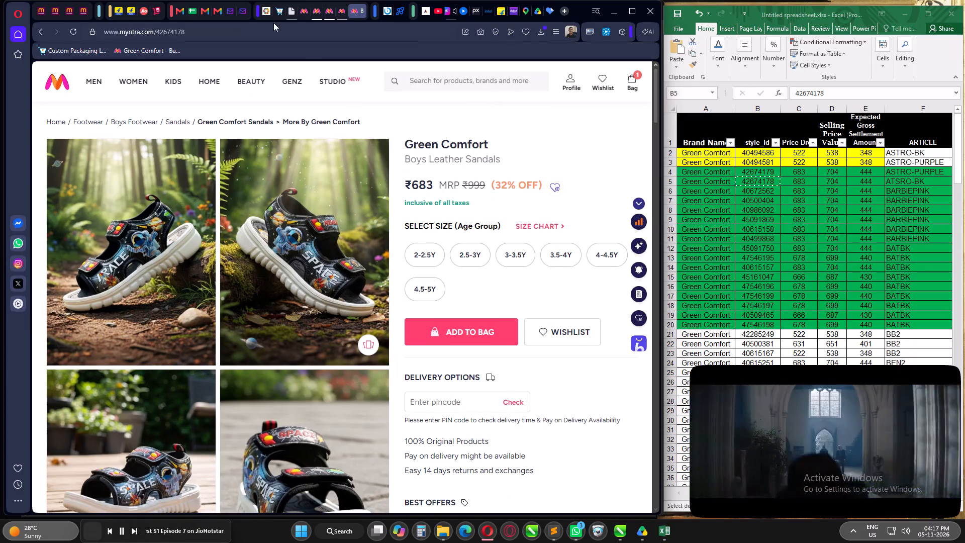
# Examine discount amounts and start and end dates on the first two pages of the portal's All Styles pricing list.
pyautogui.click(327, 10)
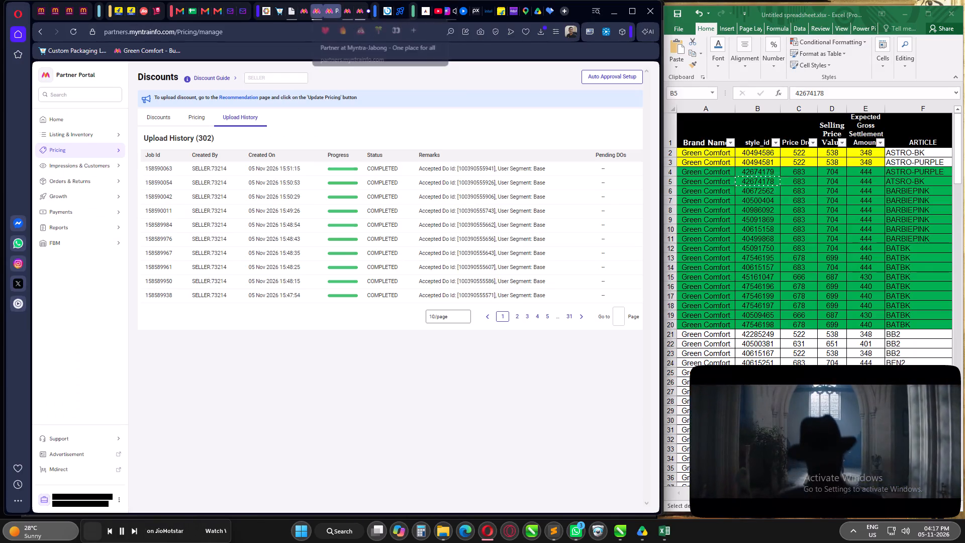
pyautogui.click(202, 120)
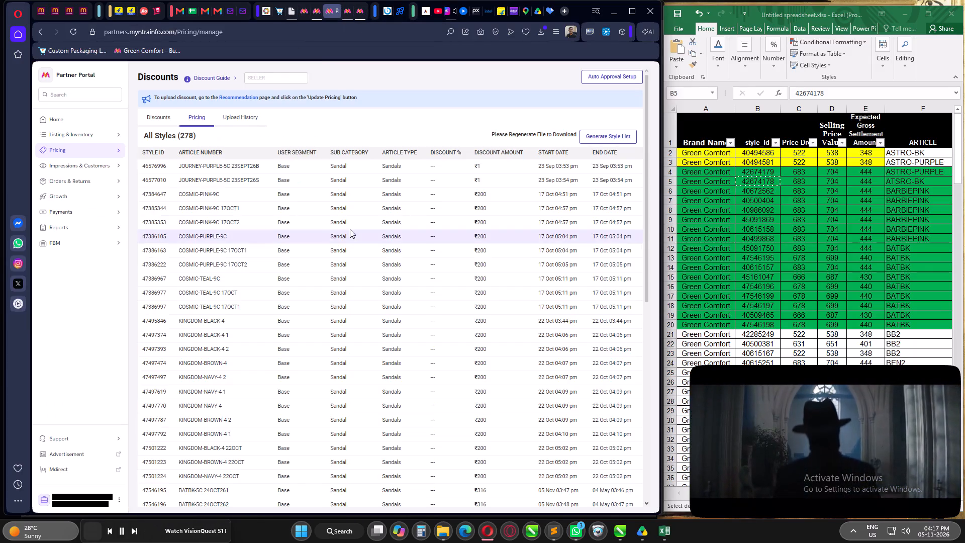
pyautogui.scroll(-5, 589, 442)
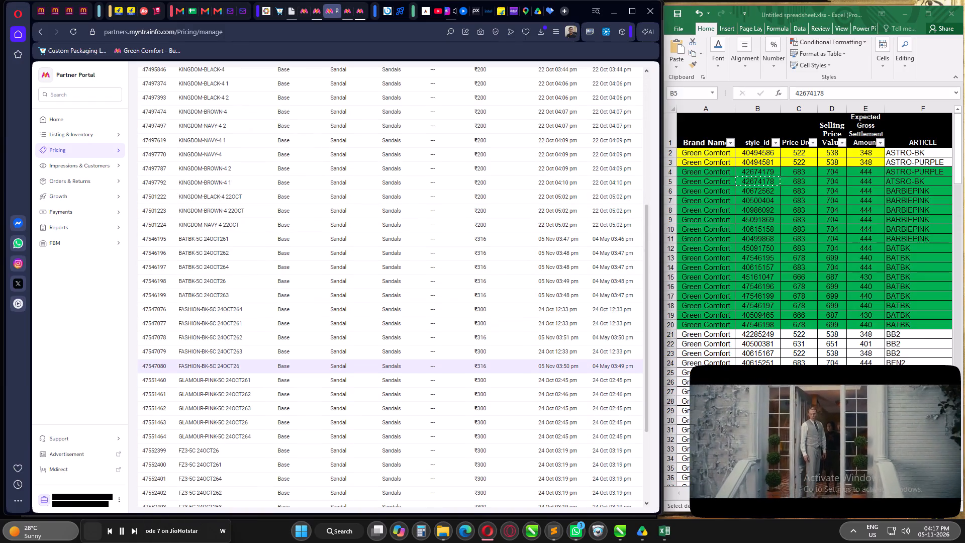
pyautogui.scroll(-7, 548, 380)
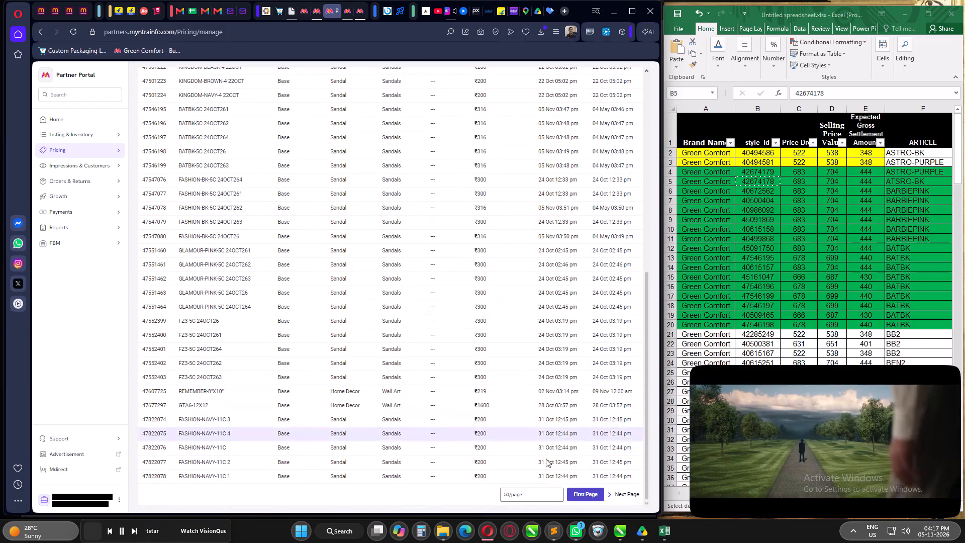
pyautogui.click(611, 494)
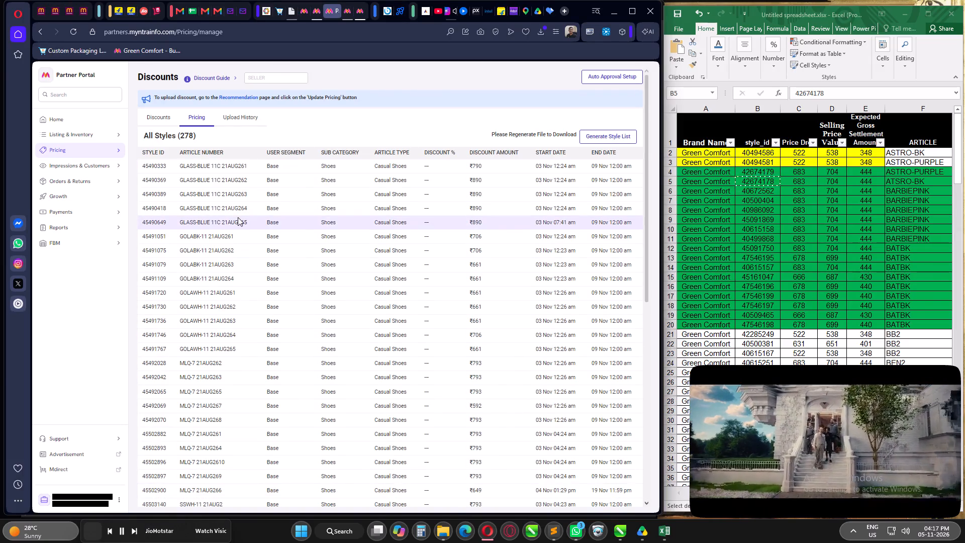
pyautogui.scroll(-8, 232, 224)
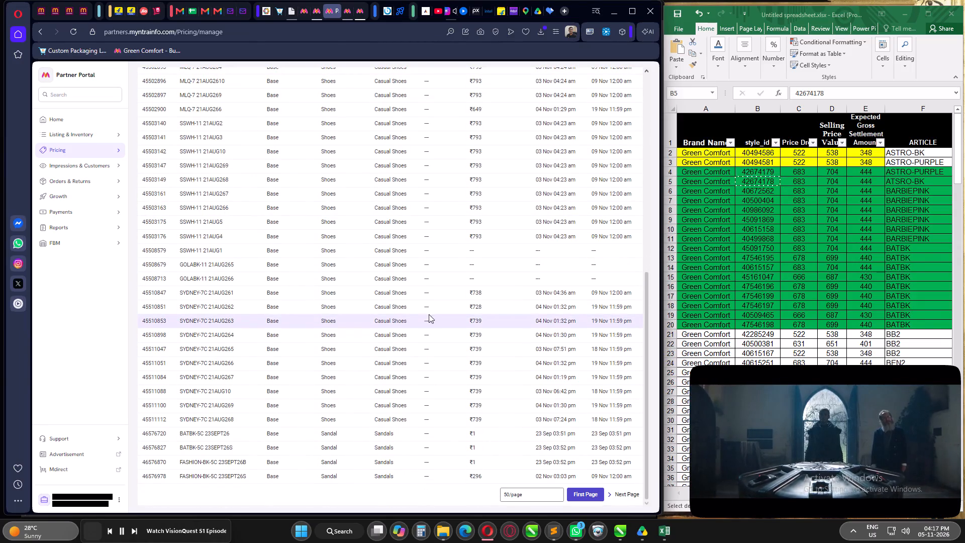
pyautogui.scroll(5, 425, 312)
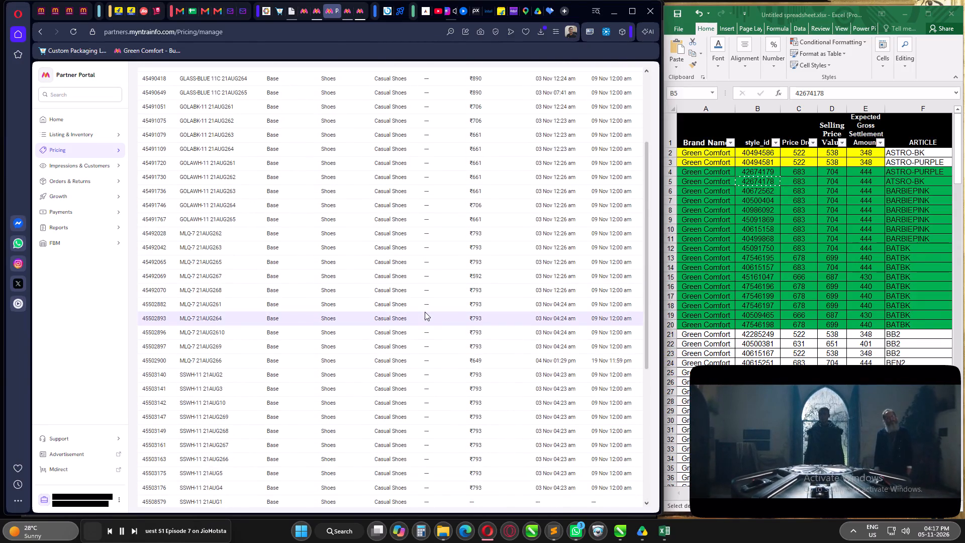
pyautogui.scroll(5, 425, 312)
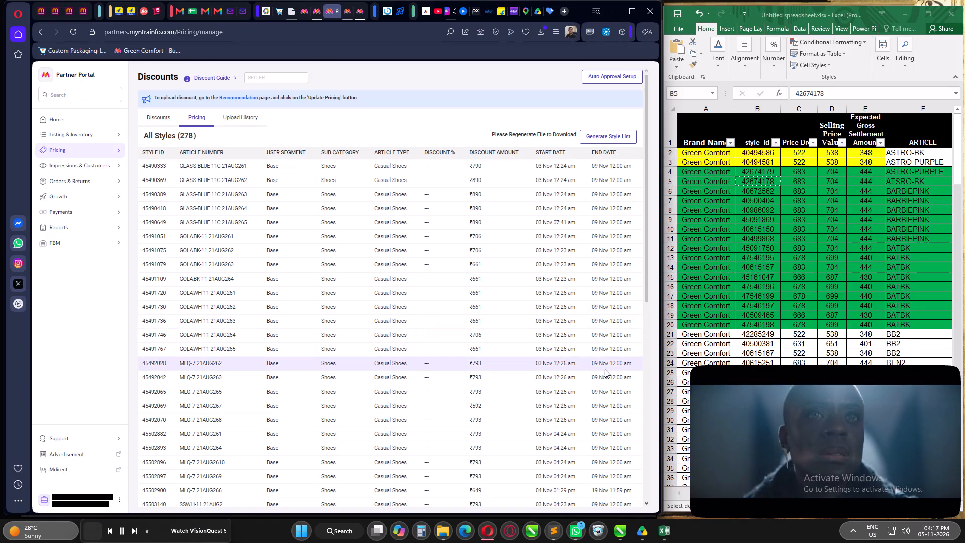
pyautogui.scroll(-12, 593, 368)
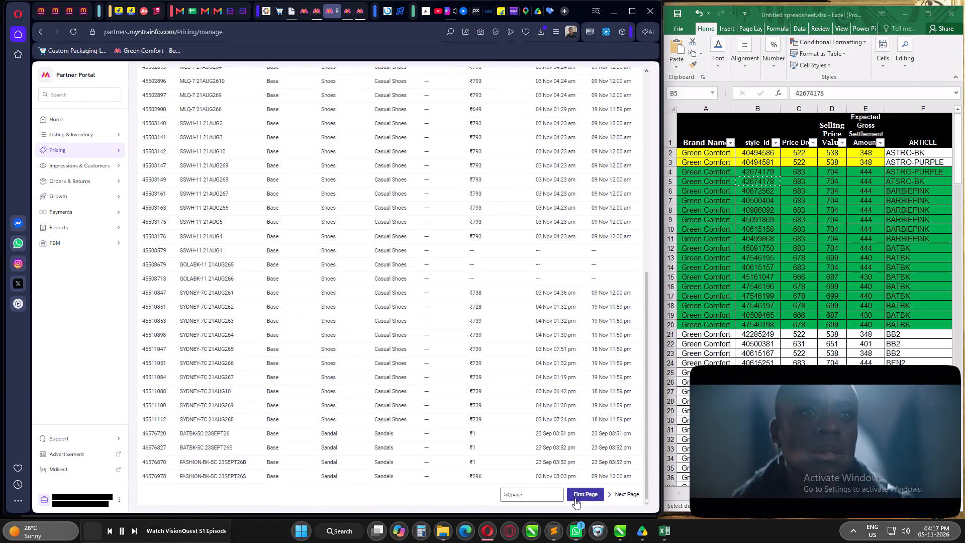
pyautogui.click(574, 498)
pyautogui.scroll(-11, 508, 351)
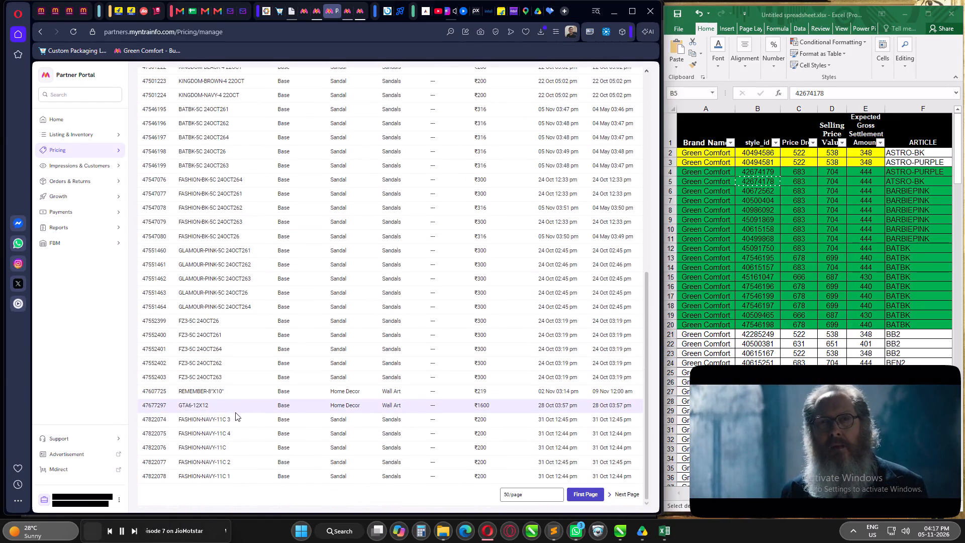
pyautogui.scroll(7, 231, 413)
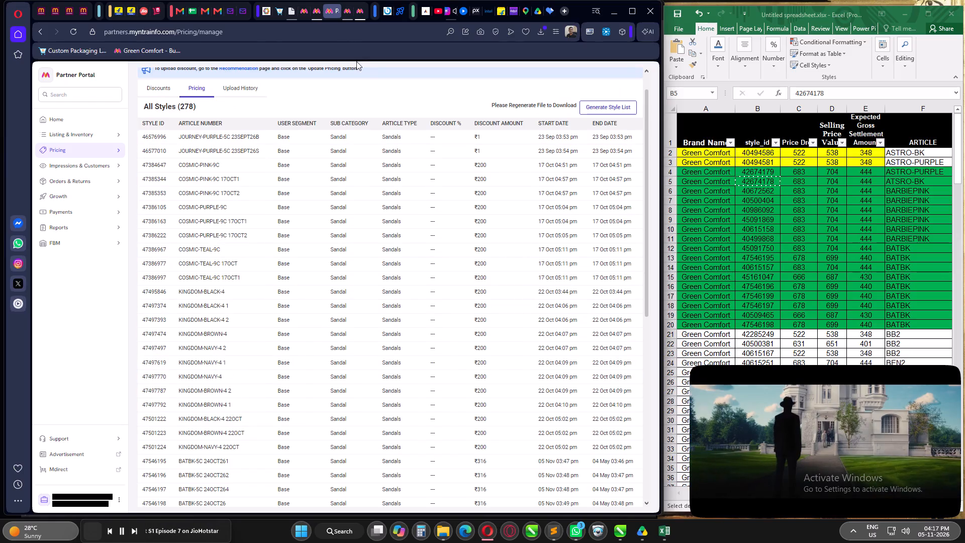
# Examine the sheet's highlighted and unhighlighted style rows, from the ASTRO entries down past SYDNEY and back to COSMIC-PINK.
pyautogui.click(814, 237)
pyautogui.scroll(-14, 814, 237)
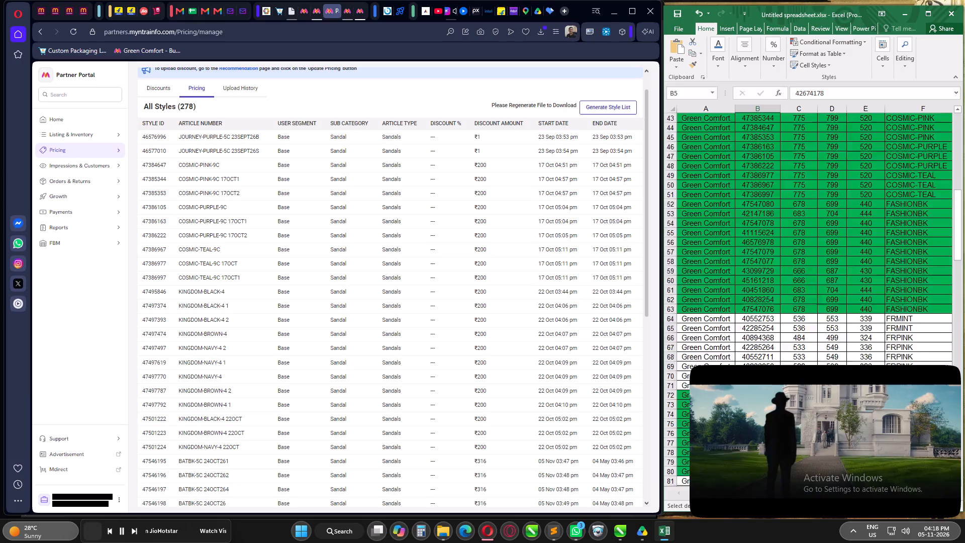
pyautogui.scroll(-20, 812, 237)
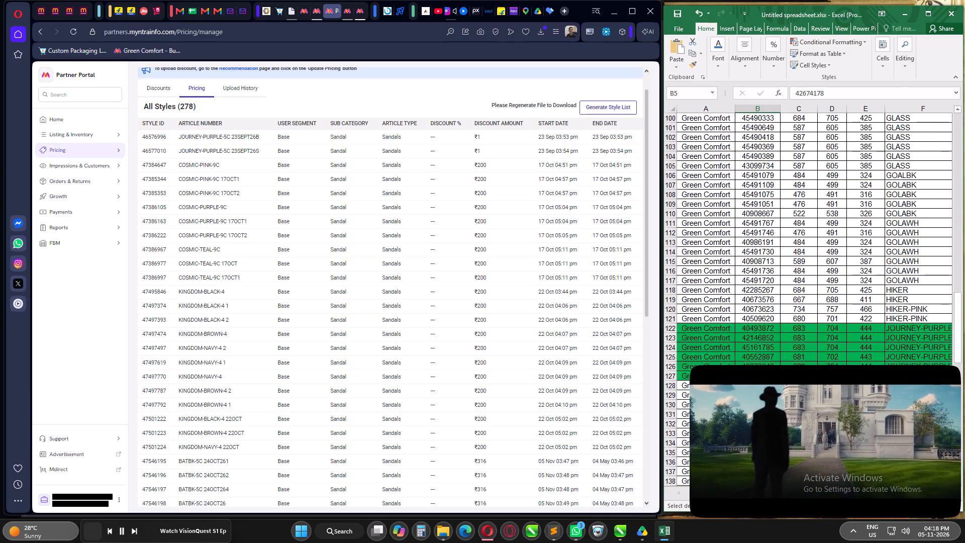
pyautogui.scroll(-17, 810, 235)
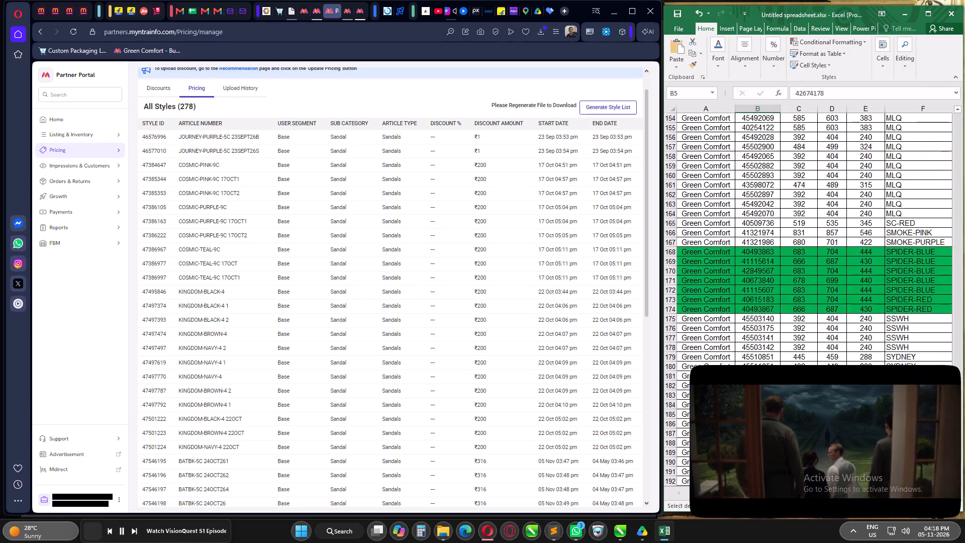
pyautogui.scroll(-12, 806, 237)
pyautogui.scroll(18, 806, 237)
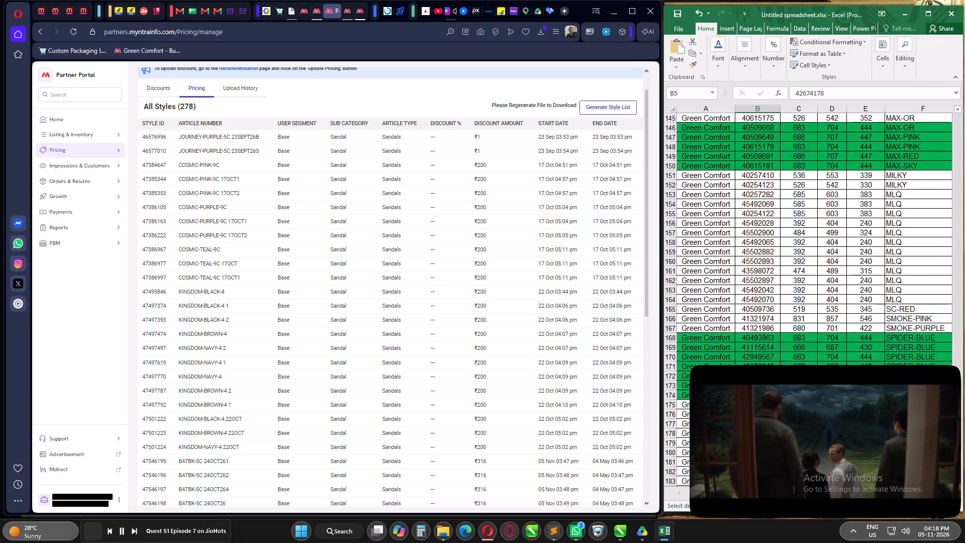
pyautogui.scroll(19, 797, 230)
pyautogui.scroll(7, 797, 230)
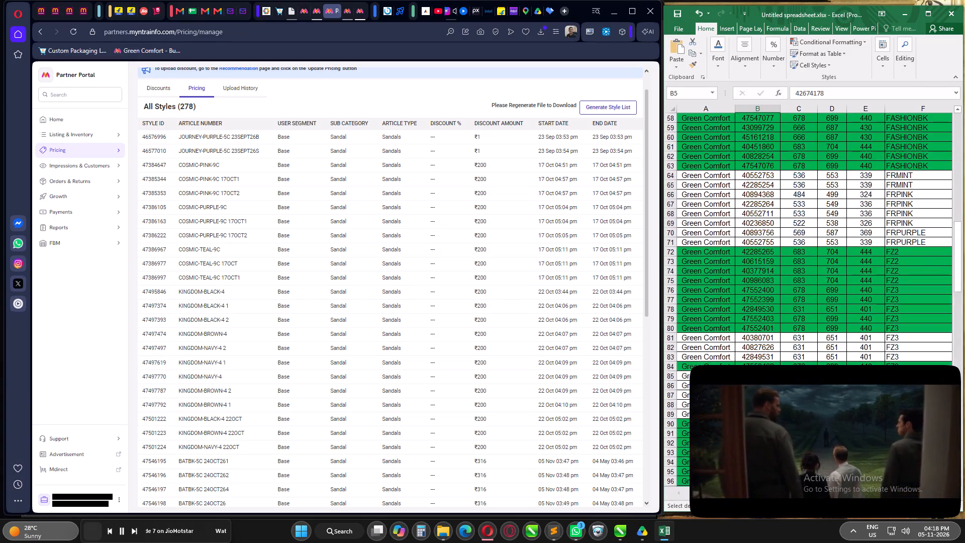
pyautogui.scroll(8, 797, 230)
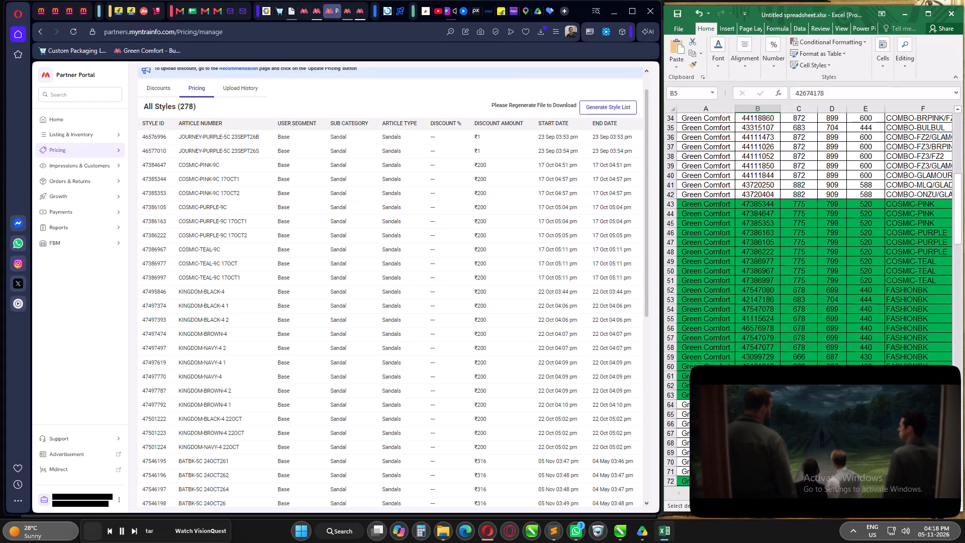
# Look up COSMIC-PINK style 47385344 from the sheet on the Myntra storefront to check its listing.
pyautogui.click(748, 208)
pyautogui.hotkey('ctrl', 'c')
pyautogui.click(360, 10)
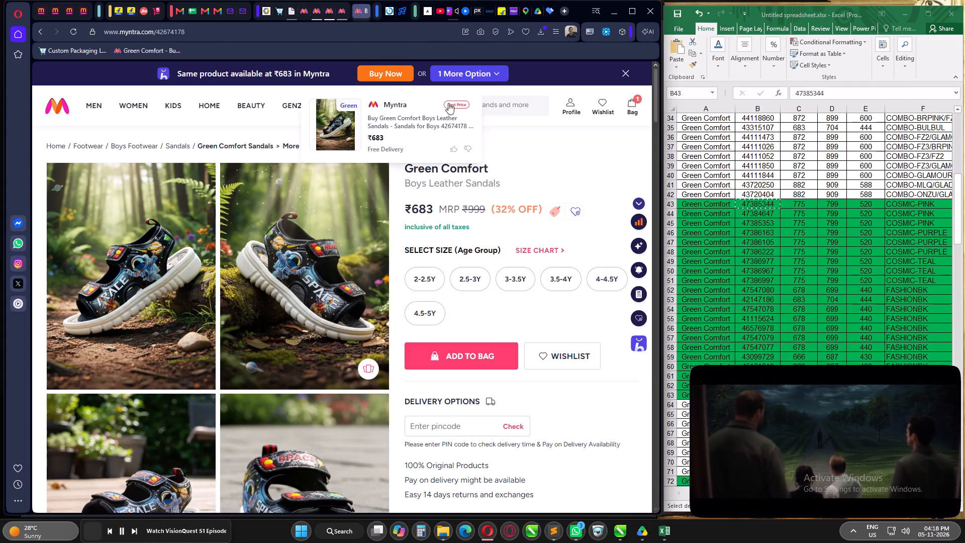
pyautogui.click(513, 107)
pyautogui.hotkey('ctrl', 'v')
pyautogui.press('Return')
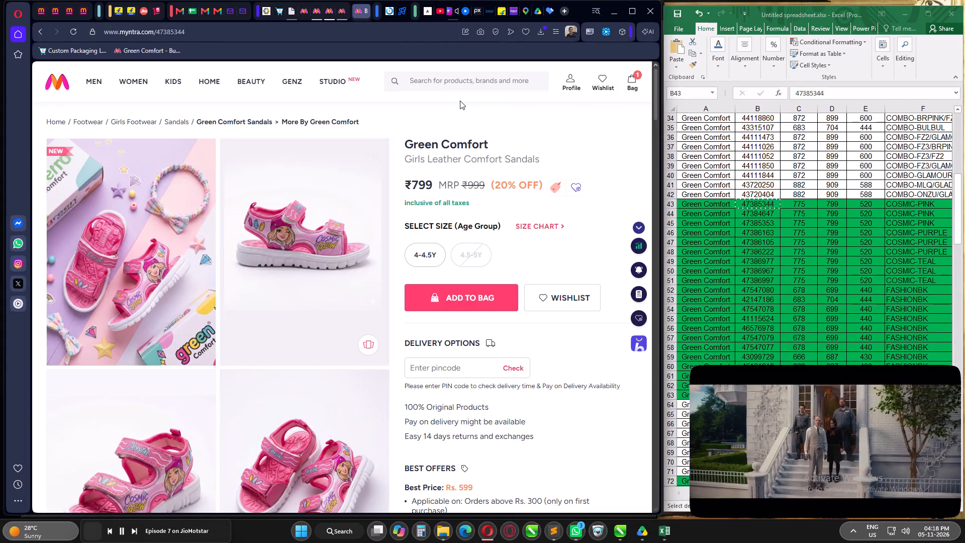
# Look up style 47385344 in the Update Style form and calculate its price at a gross settlement amount of 517.
pyautogui.click(333, 12)
pyautogui.click(314, 14)
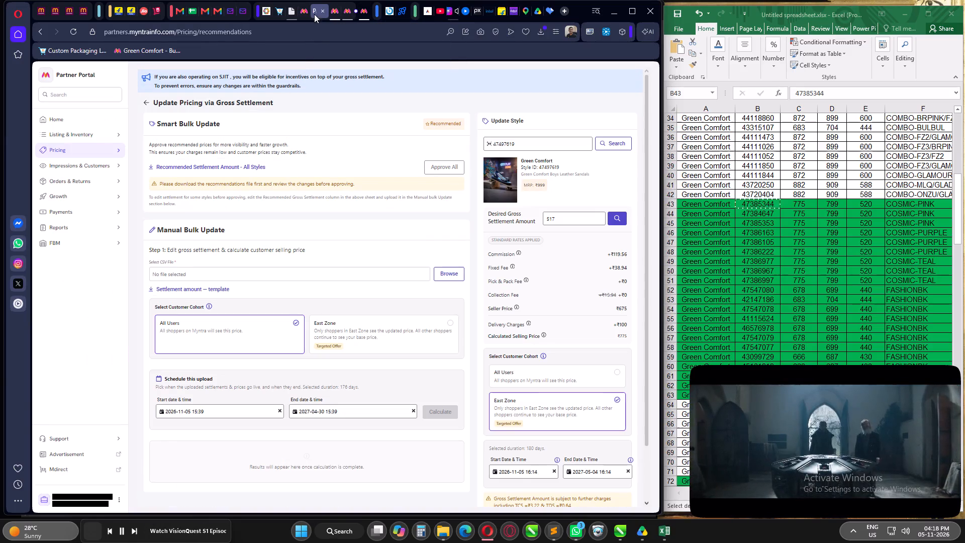
pyautogui.doubleClick(497, 144)
pyautogui.hotkey('ctrl', 'v')
pyautogui.press('Return')
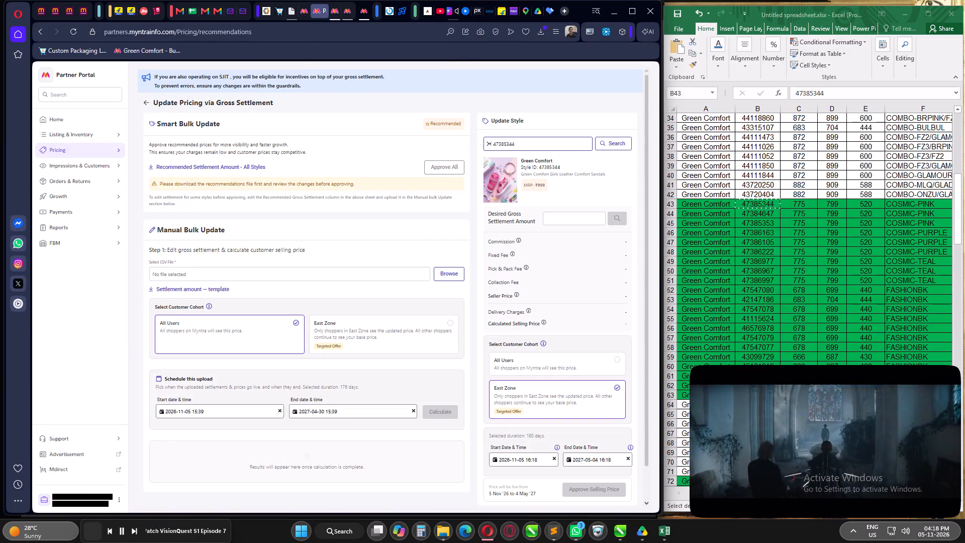
pyautogui.click(564, 220)
pyautogui.write('517')
pyautogui.press('Return')
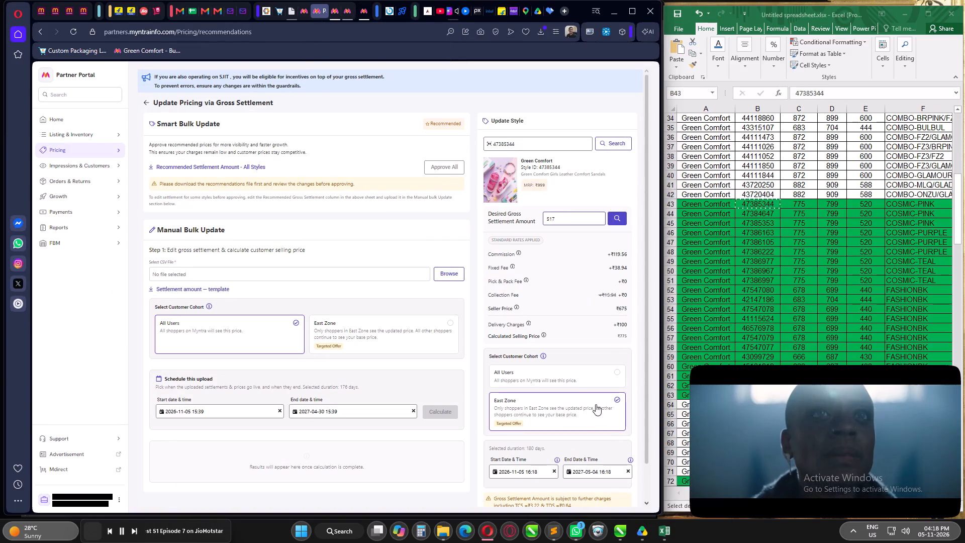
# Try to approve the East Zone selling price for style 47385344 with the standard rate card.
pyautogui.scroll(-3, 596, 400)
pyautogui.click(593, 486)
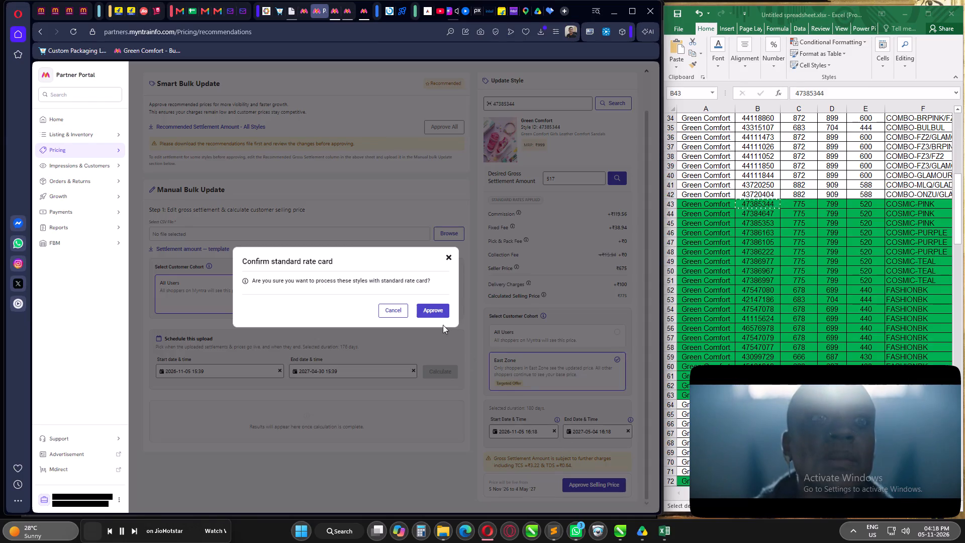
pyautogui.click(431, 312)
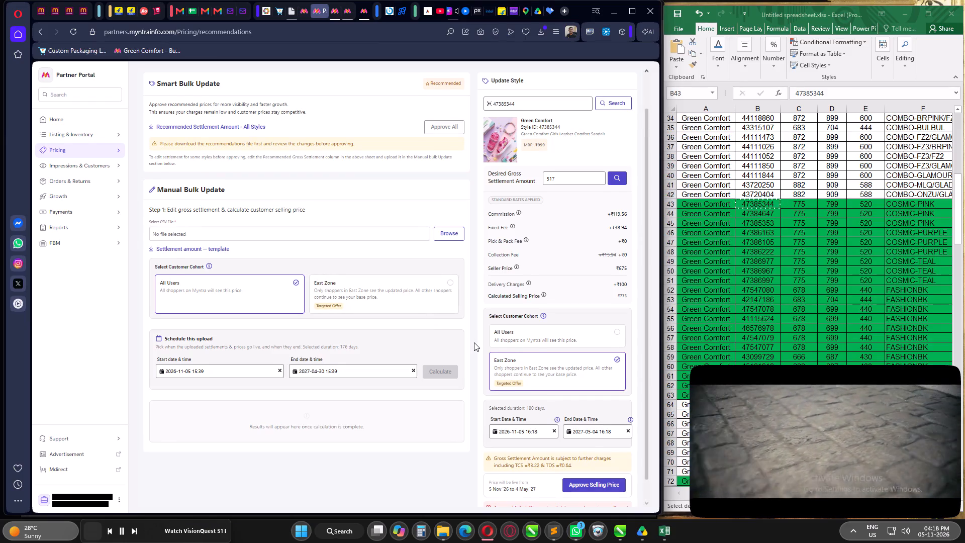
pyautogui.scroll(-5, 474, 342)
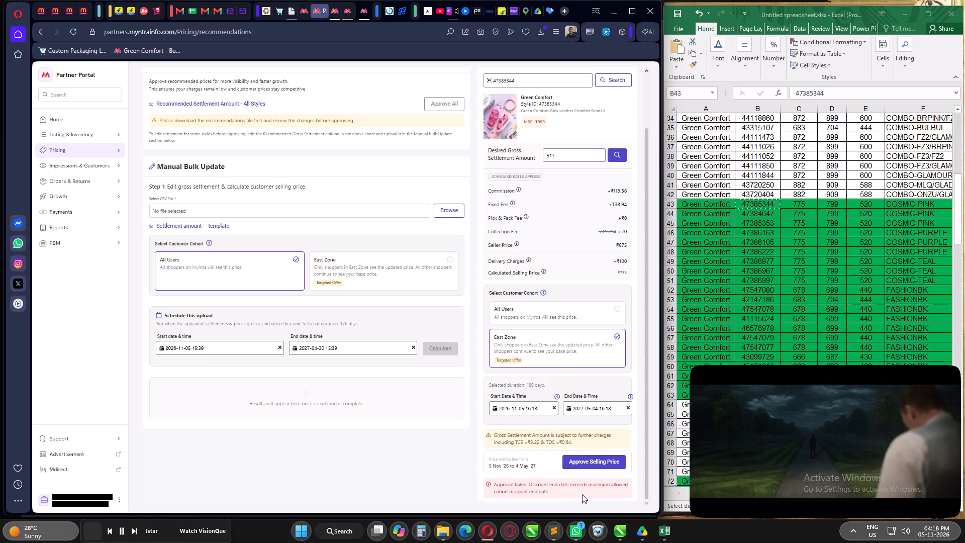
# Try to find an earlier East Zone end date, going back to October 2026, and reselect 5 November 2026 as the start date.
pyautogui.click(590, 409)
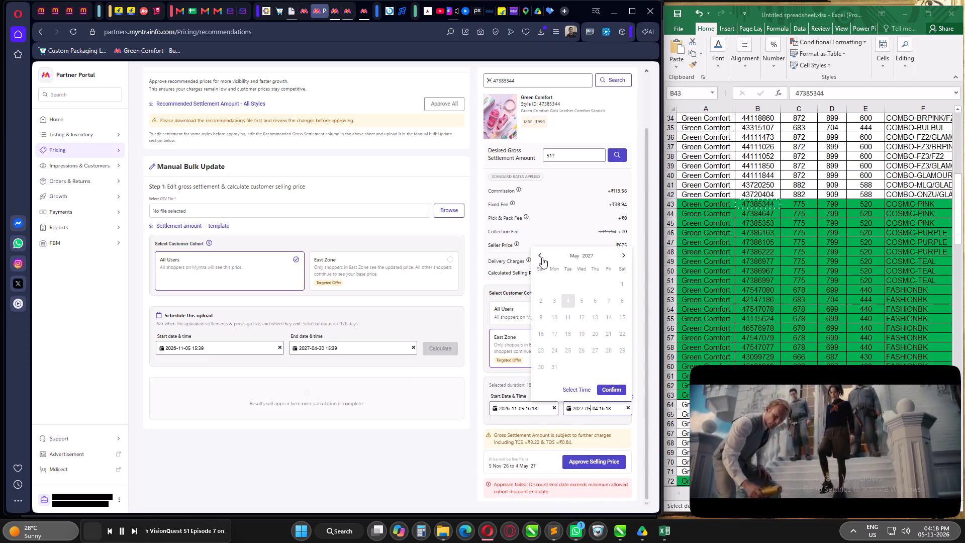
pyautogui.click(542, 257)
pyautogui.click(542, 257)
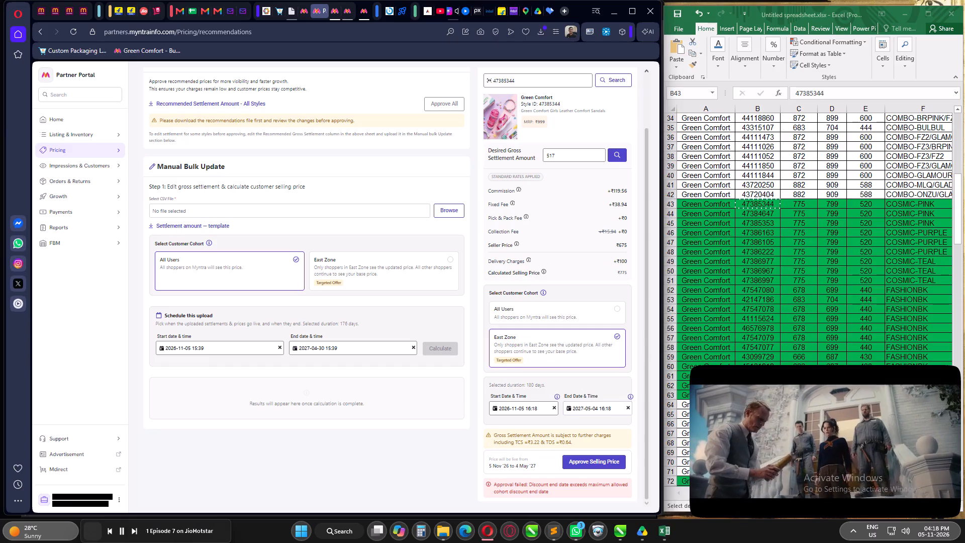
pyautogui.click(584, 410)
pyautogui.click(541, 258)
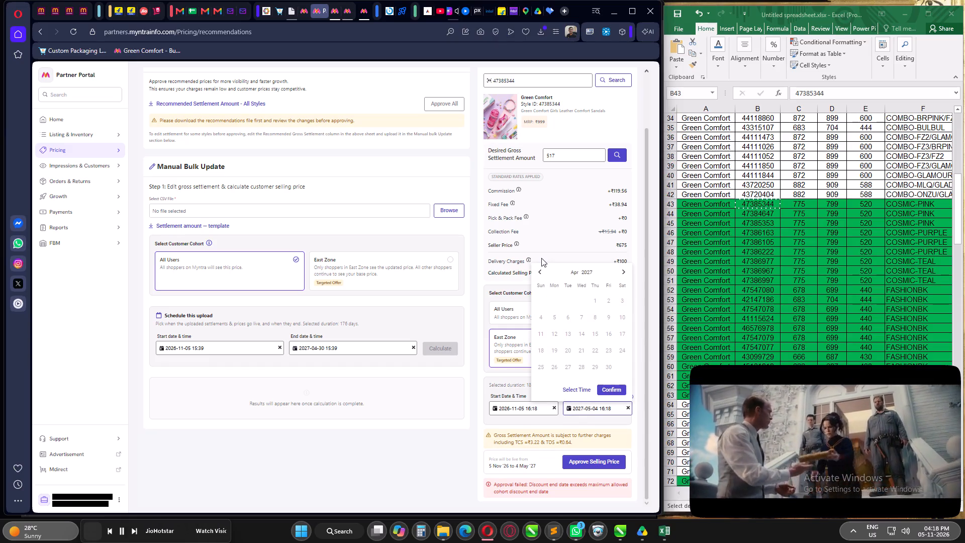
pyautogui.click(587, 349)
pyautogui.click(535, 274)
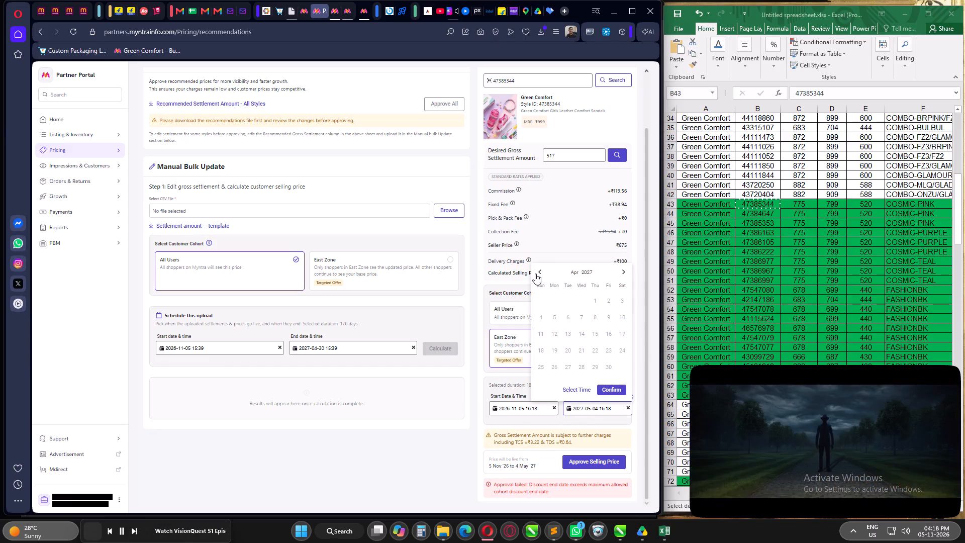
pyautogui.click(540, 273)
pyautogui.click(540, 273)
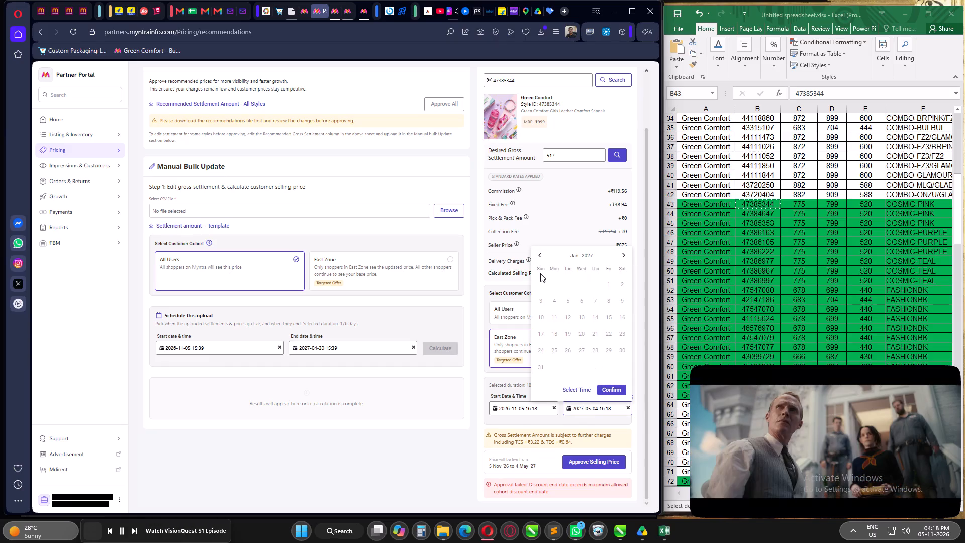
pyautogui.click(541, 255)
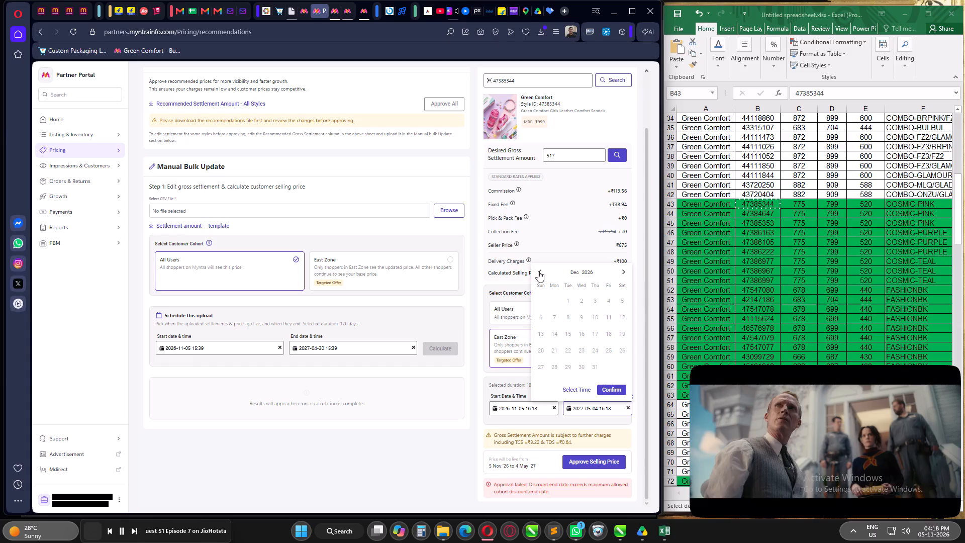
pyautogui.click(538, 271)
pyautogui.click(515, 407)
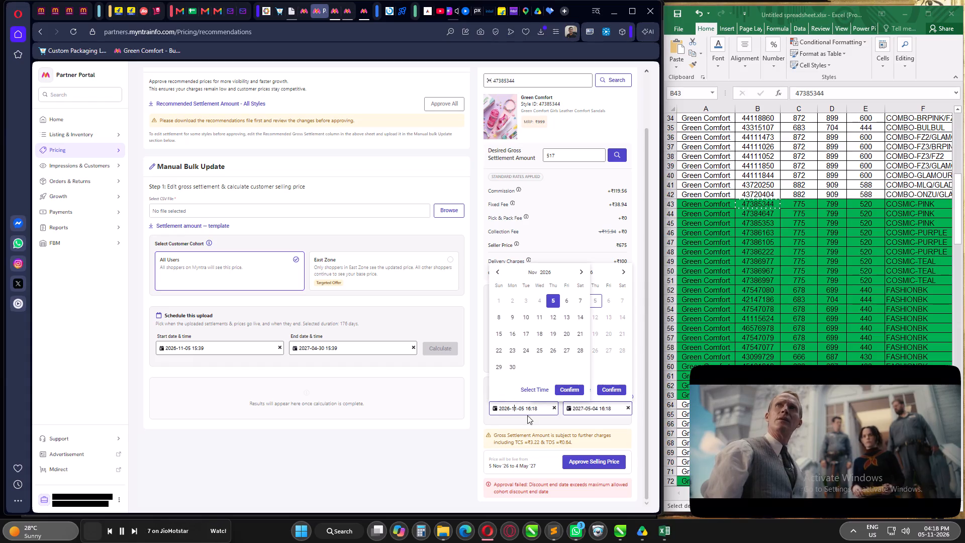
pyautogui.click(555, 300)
# Check the months before October 2026 for selectable East Zone end dates.
pyautogui.click(590, 435)
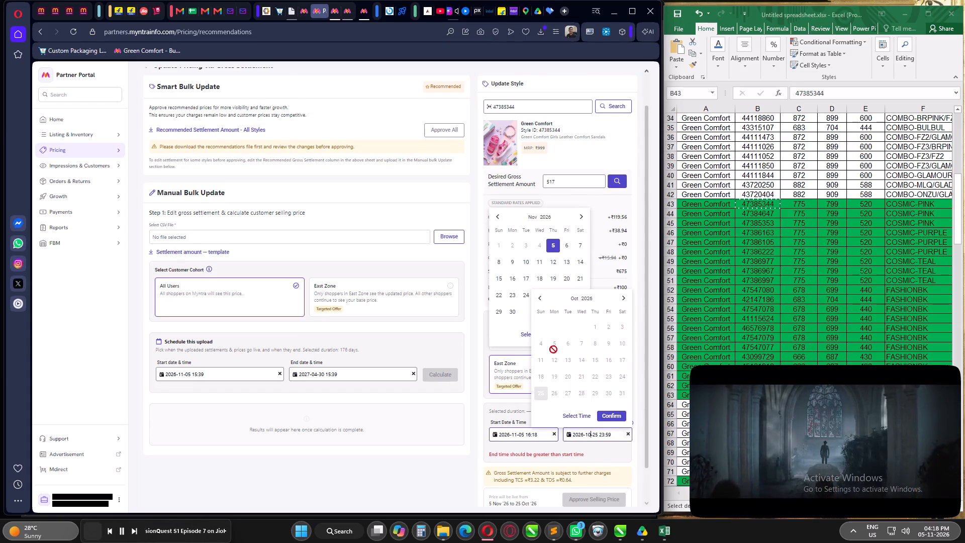
pyautogui.click(539, 298)
pyautogui.click(539, 298)
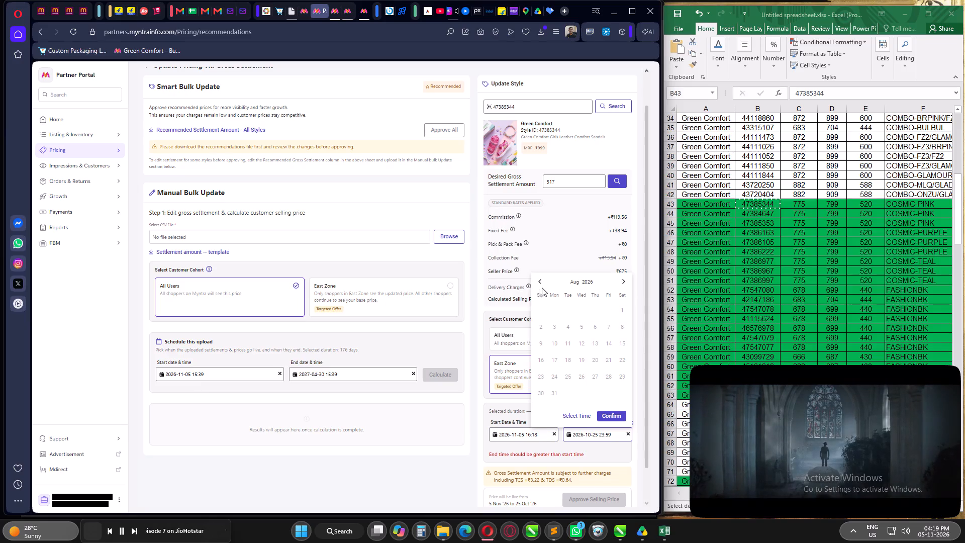
pyautogui.click(539, 281)
pyautogui.click(540, 300)
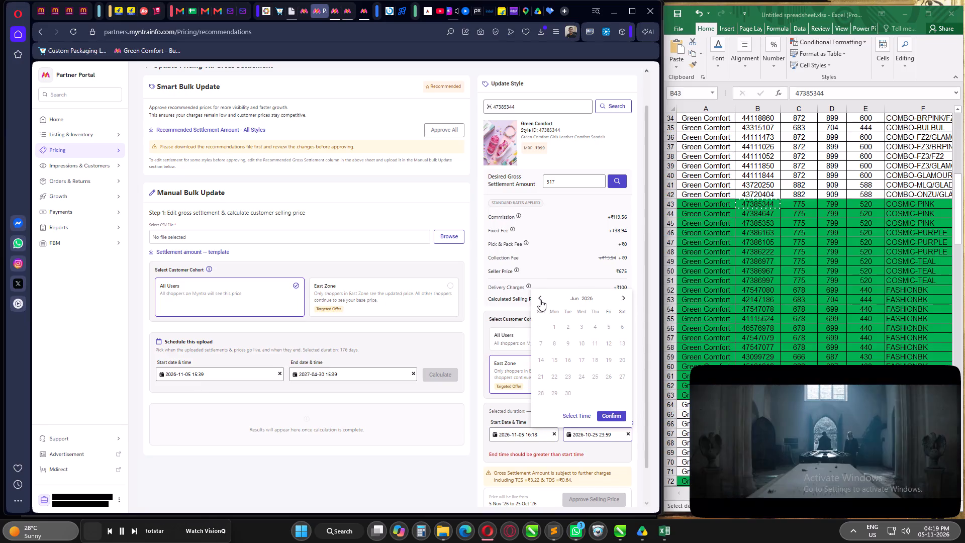
pyautogui.click(540, 300)
pyautogui.click(543, 231)
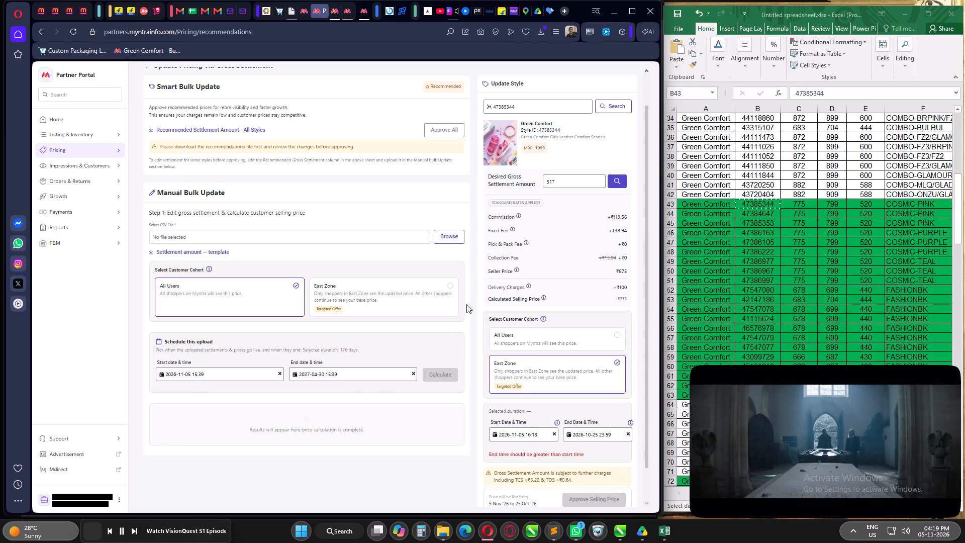
# Set the Manual Bulk Update schedule's end date to 1 March 2027.
pyautogui.click(201, 373)
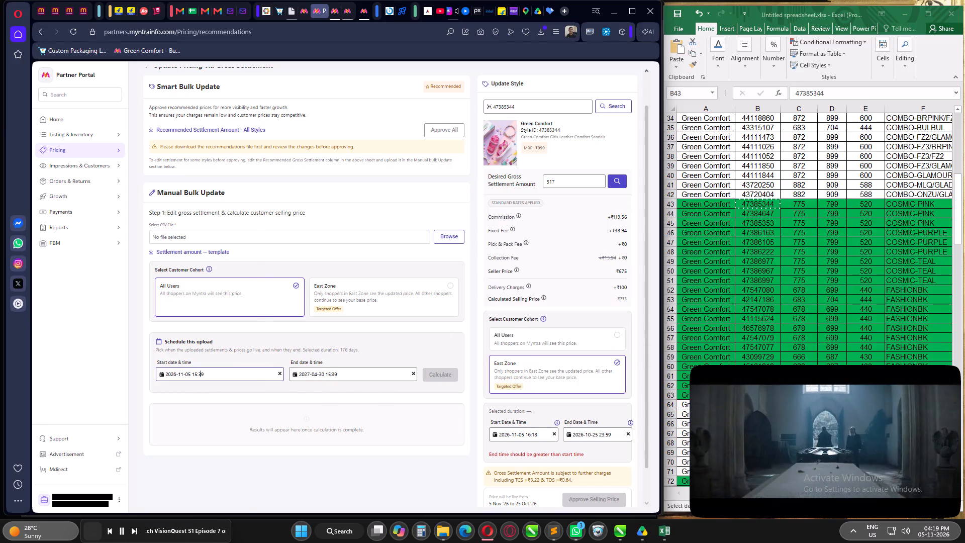
pyautogui.click(335, 374)
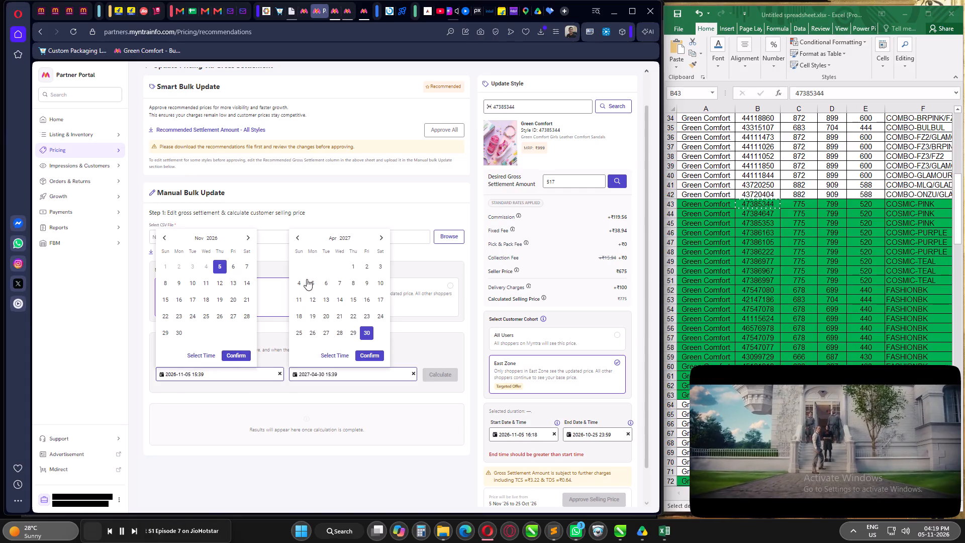
pyautogui.click(299, 240)
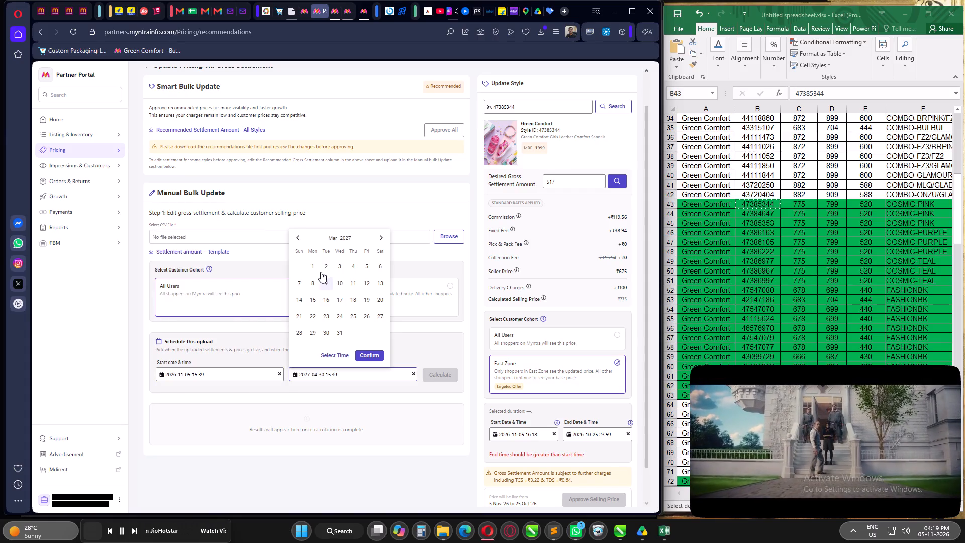
pyautogui.click(314, 266)
pyautogui.click(373, 358)
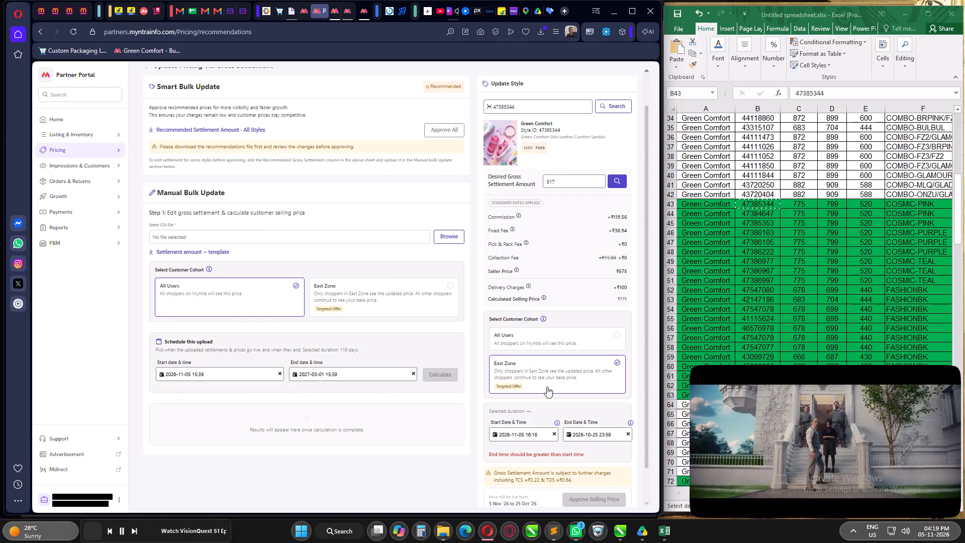
# Check the months from July 2026 to May 2027 for selectable East Zone end dates for style 47385344.
pyautogui.click(577, 473)
pyautogui.scroll(-4, 576, 472)
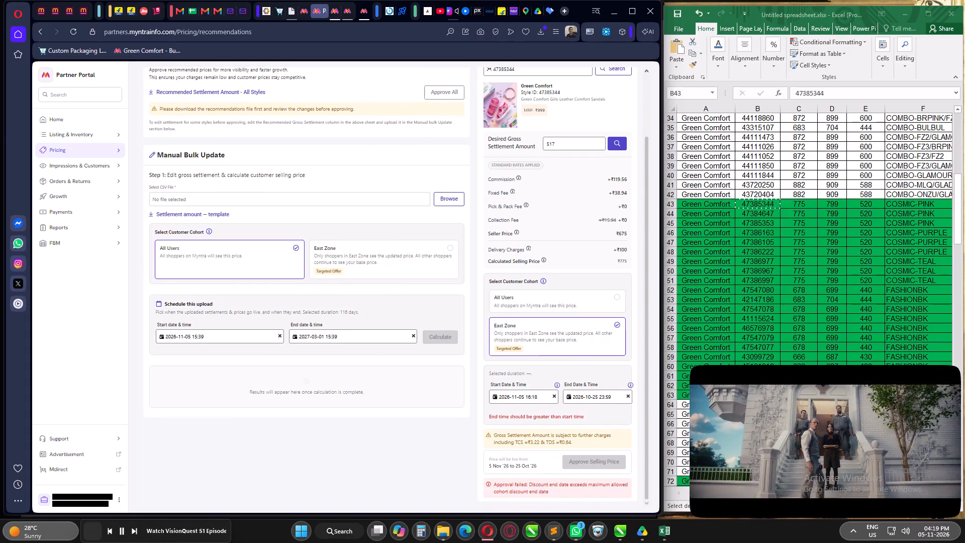
pyautogui.click(587, 399)
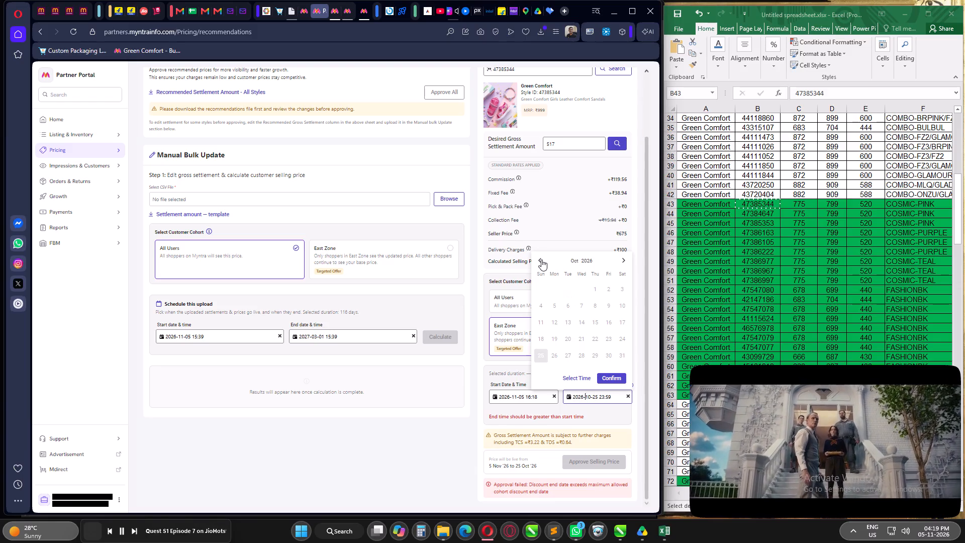
pyautogui.tripleClick(540, 259)
pyautogui.click(540, 259)
pyautogui.click(538, 243)
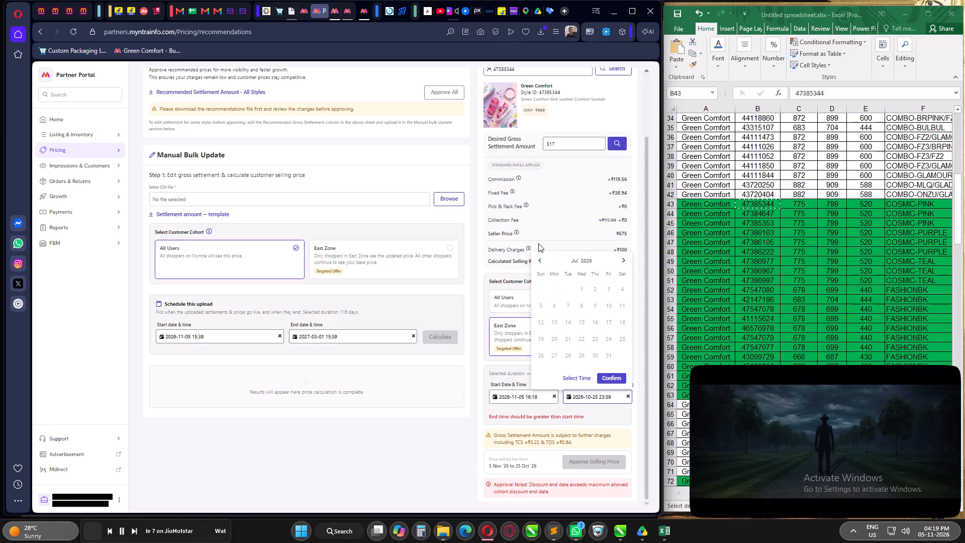
pyautogui.click(620, 259)
pyautogui.click(621, 247)
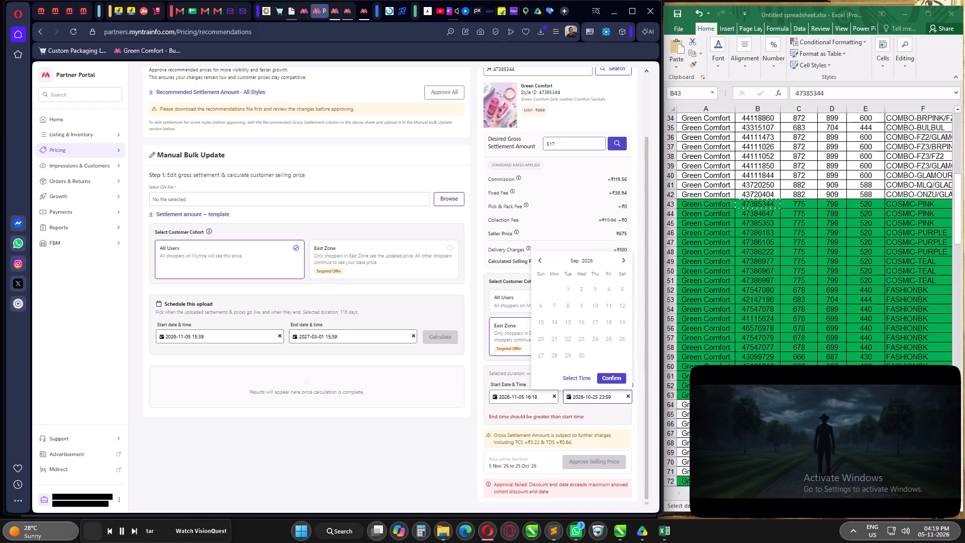
pyautogui.click(622, 260)
pyautogui.click(622, 260)
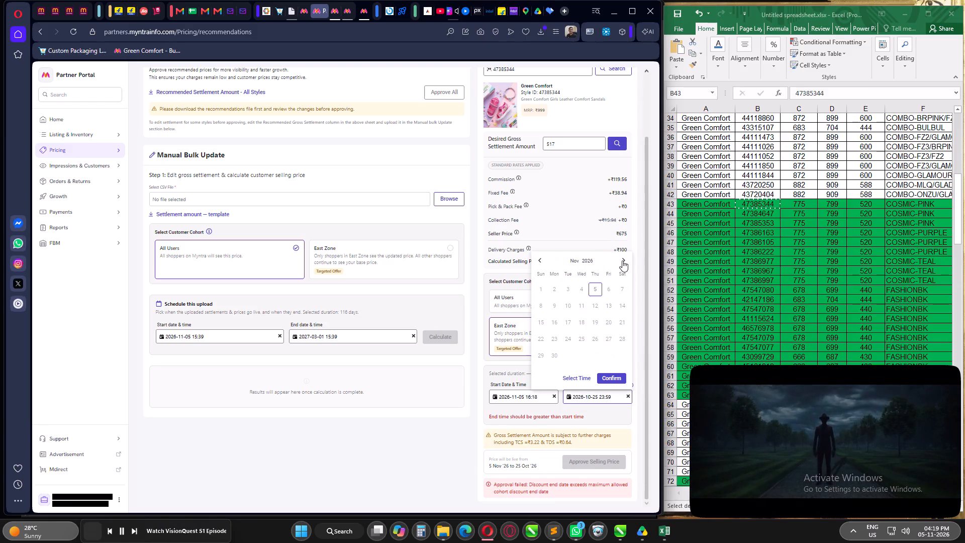
pyautogui.click(622, 260)
pyautogui.click(622, 260)
pyautogui.click(540, 241)
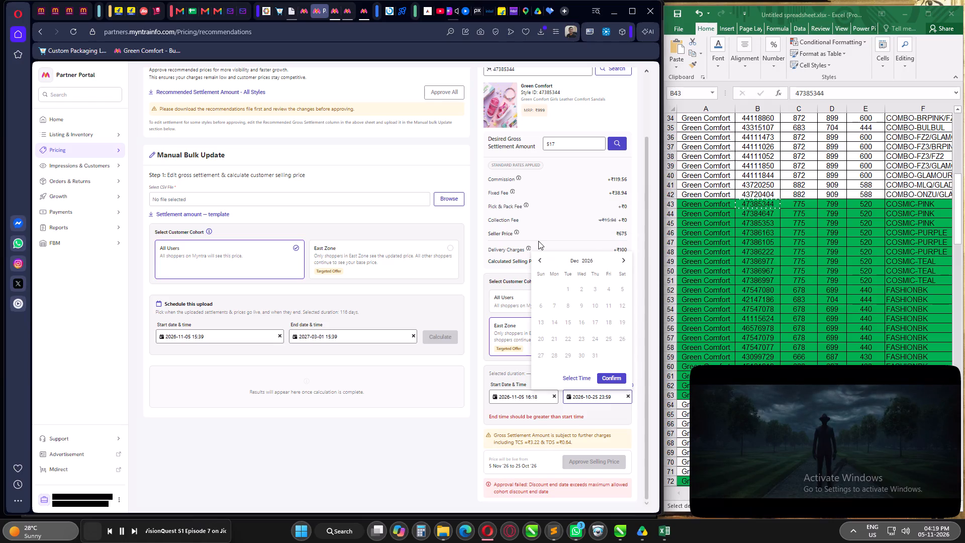
pyautogui.click(538, 259)
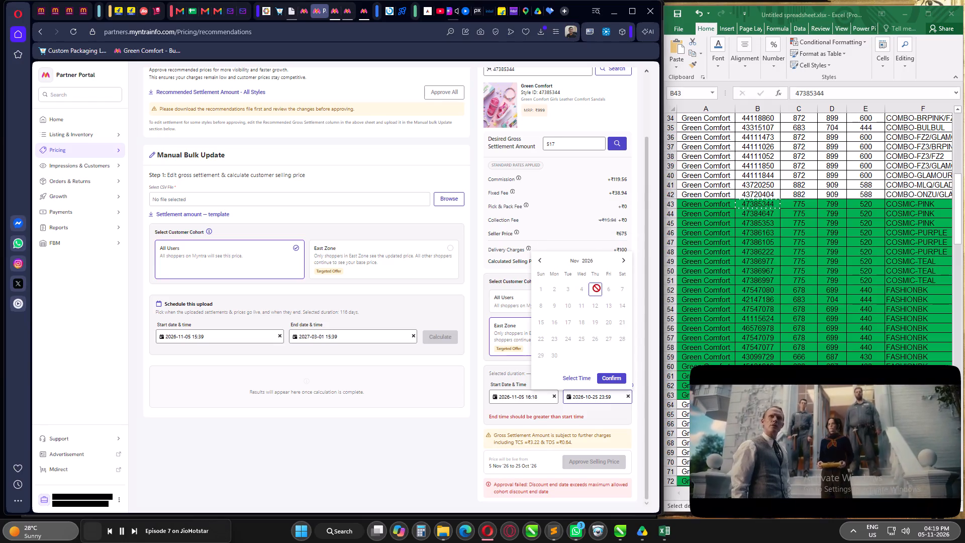
pyautogui.click(623, 260)
pyautogui.click(623, 260)
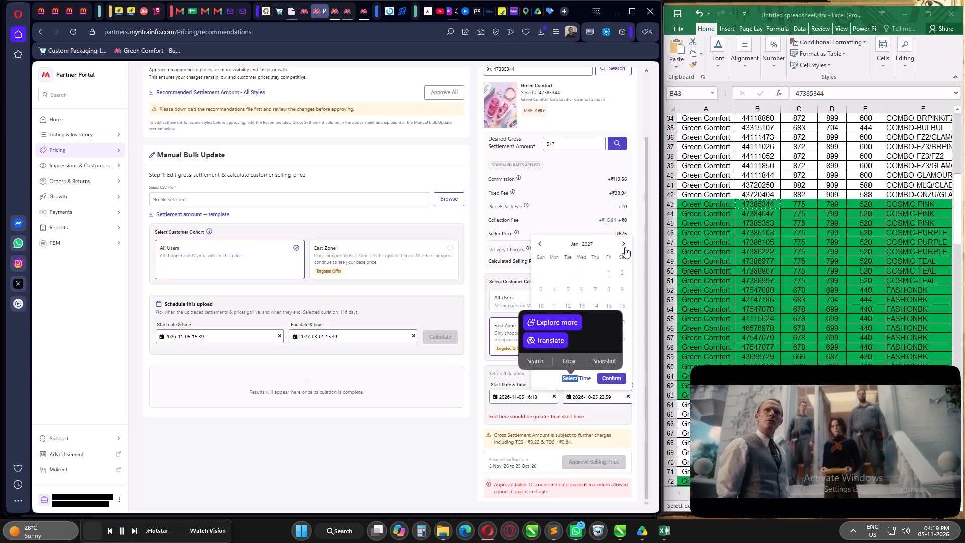
pyautogui.click(626, 246)
pyautogui.click(624, 259)
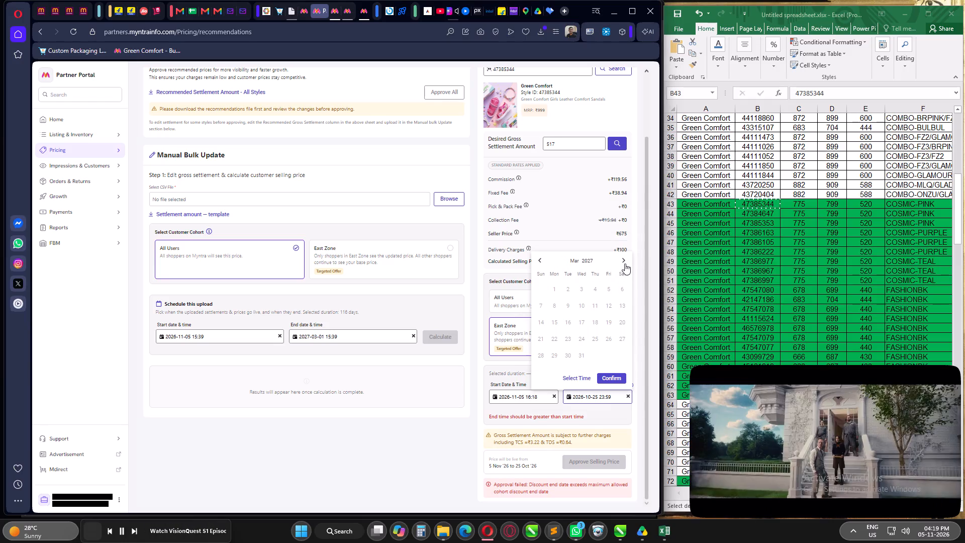
pyautogui.click(625, 260)
pyautogui.click(622, 259)
pyautogui.click(569, 308)
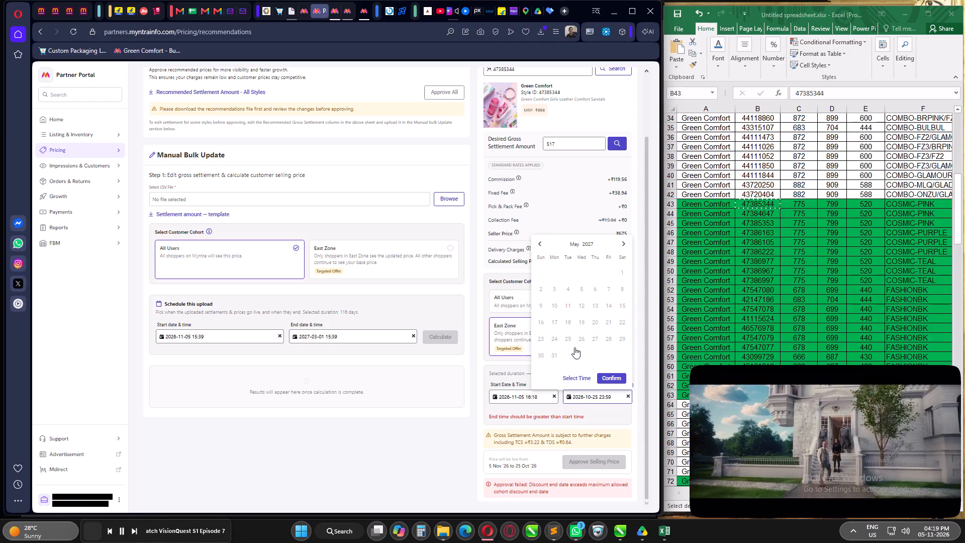
pyautogui.click(574, 347)
pyautogui.click(539, 241)
pyautogui.click(515, 229)
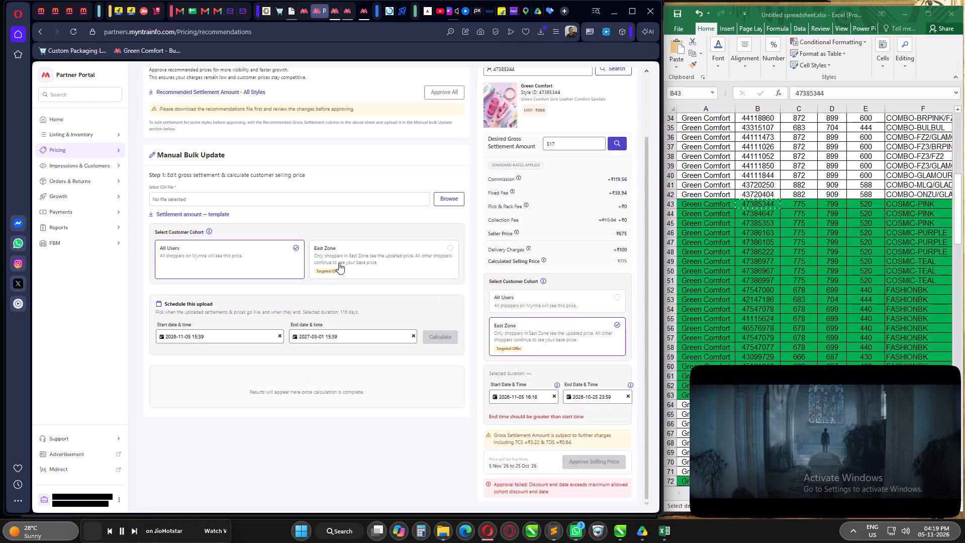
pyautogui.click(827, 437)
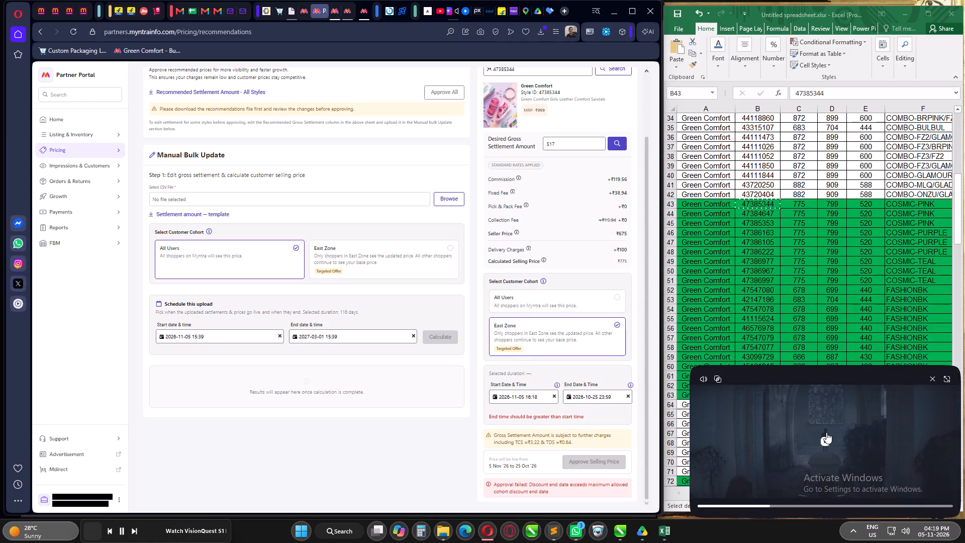
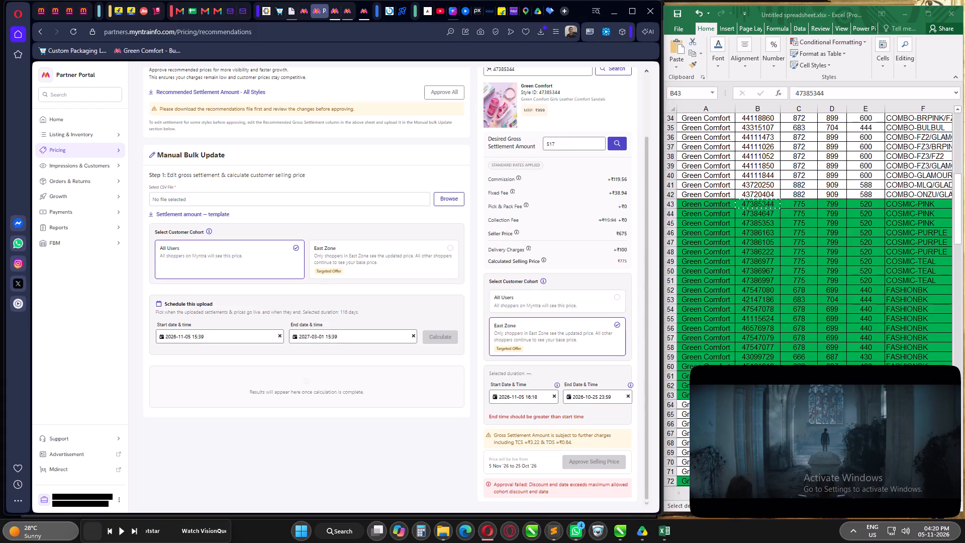
# Check the months from October 2026 to February 2027 for selectable East Zone end dates for style 47385344.
pyautogui.click(580, 396)
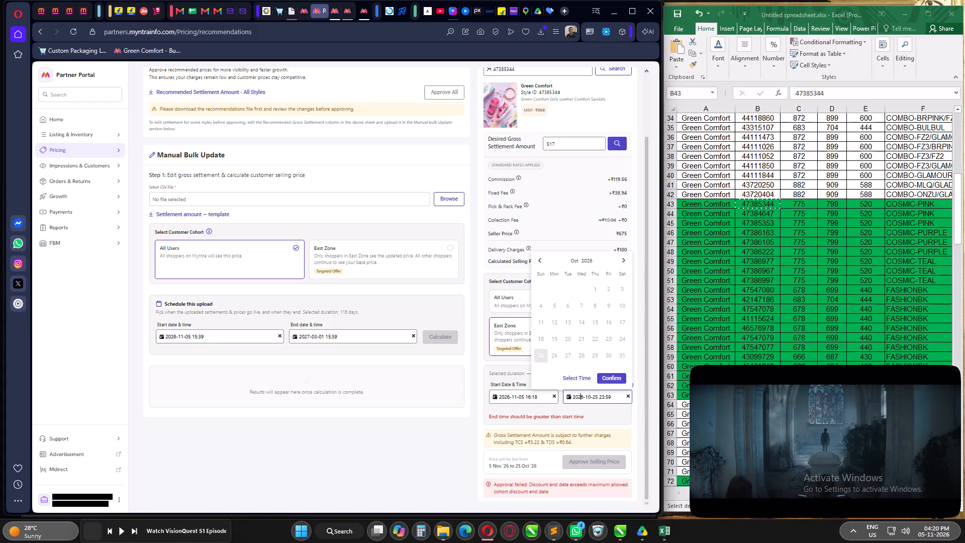
pyautogui.click(621, 262)
pyautogui.click(621, 262)
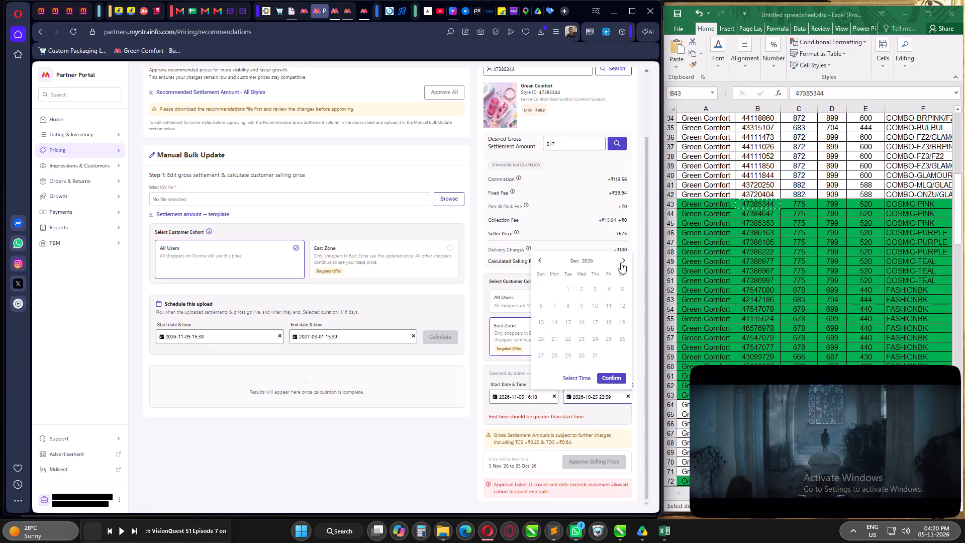
pyautogui.click(621, 262)
pyautogui.click(627, 242)
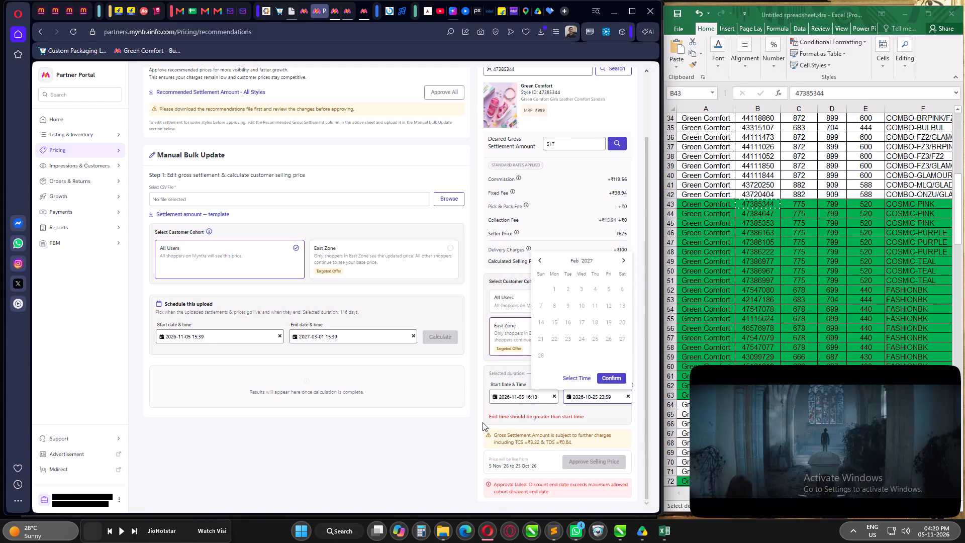
pyautogui.click(486, 489)
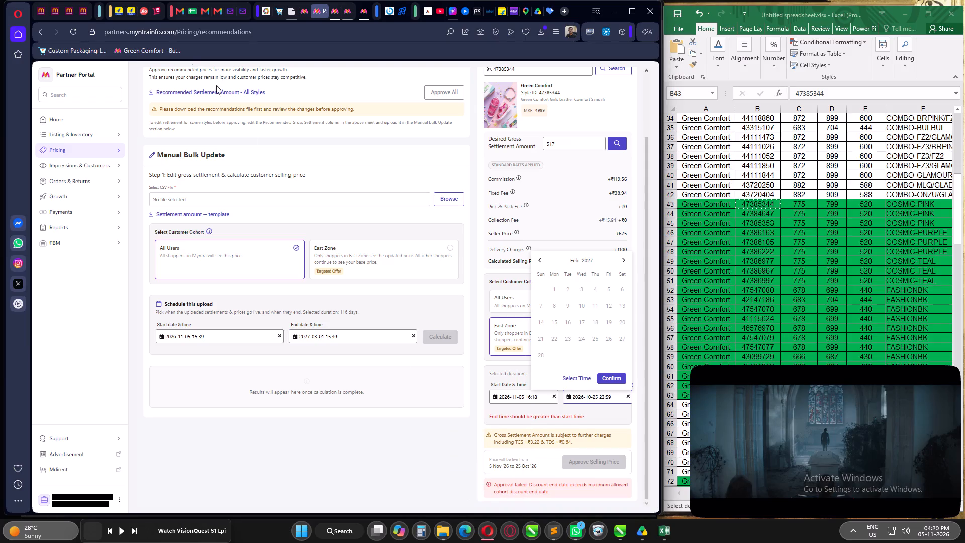
# Switch to the Flipkart Seller Hub returns page and generate the Start OTC for the eKart delivery executive, copying the code.
pyautogui.click(113, 6)
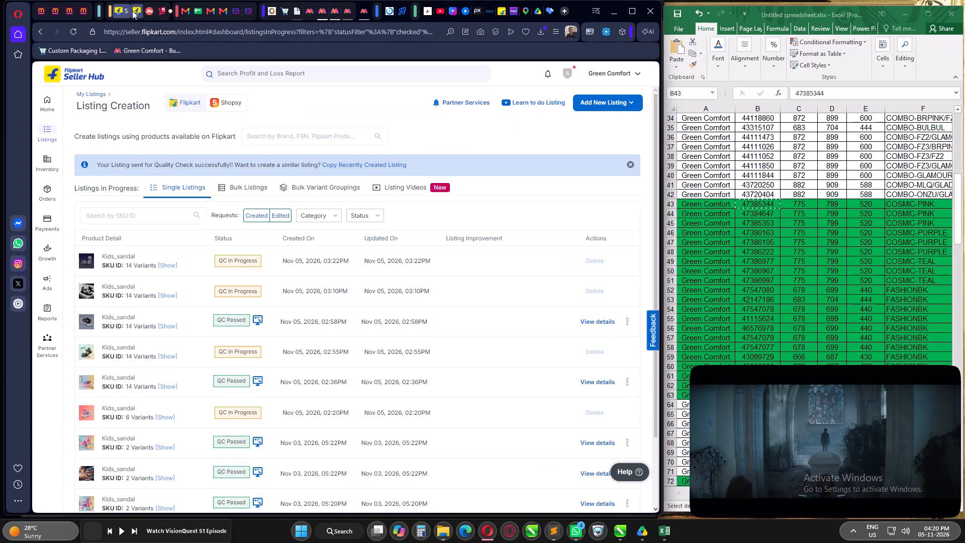
pyautogui.click(134, 10)
pyautogui.click(106, 213)
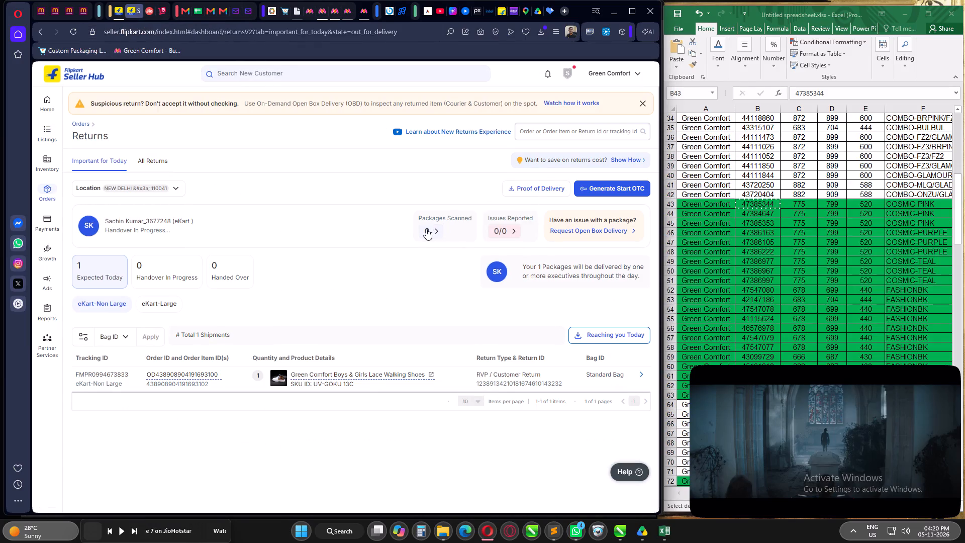
pyautogui.click(607, 179)
pyautogui.click(605, 183)
pyautogui.click(438, 299)
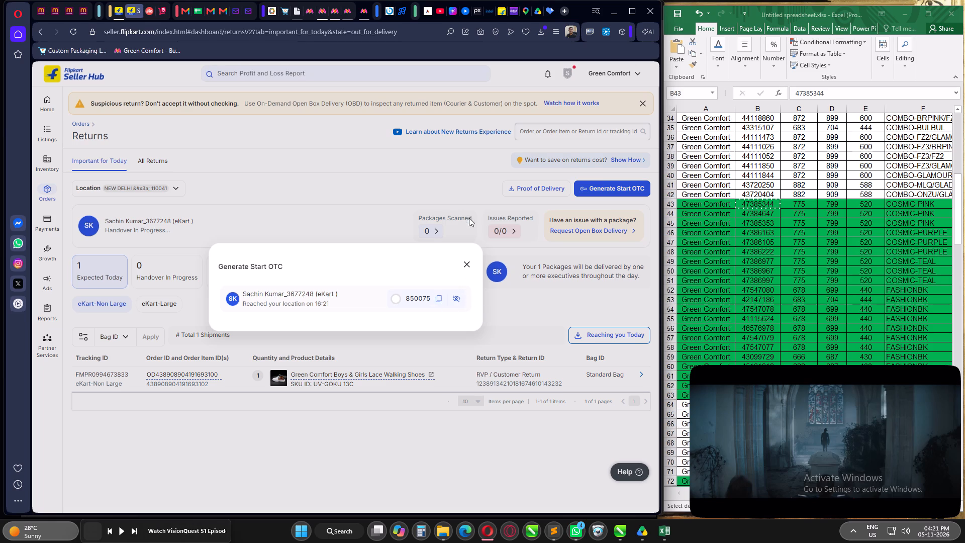
pyautogui.click(467, 262)
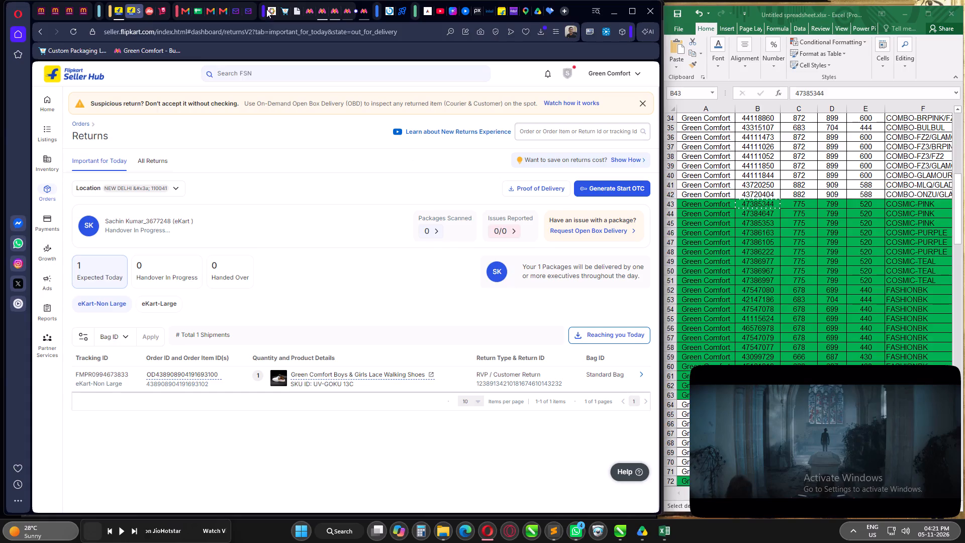
# Refresh the Flipkart returns page and check the packages scanned in the eKart handover.
pyautogui.click(321, 11)
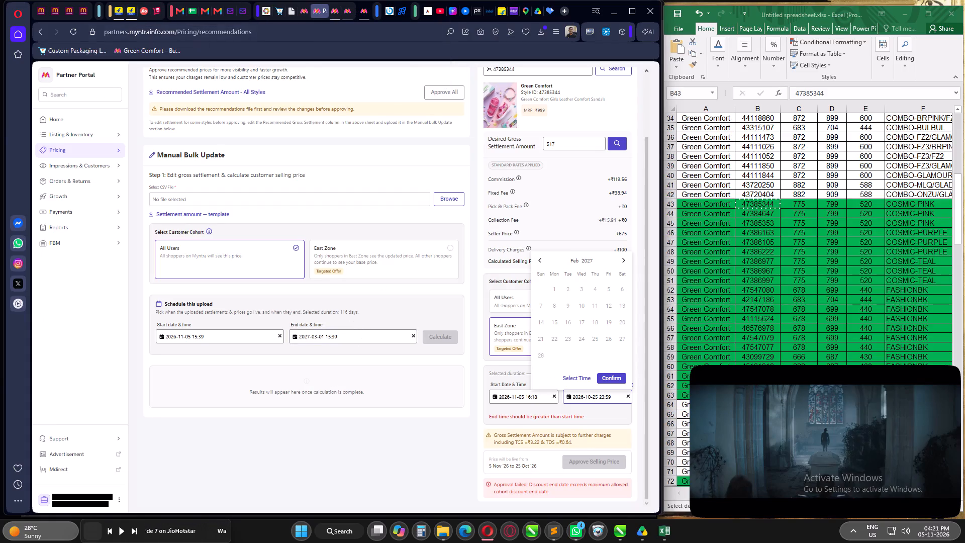
pyautogui.click(128, 16)
pyautogui.click(429, 233)
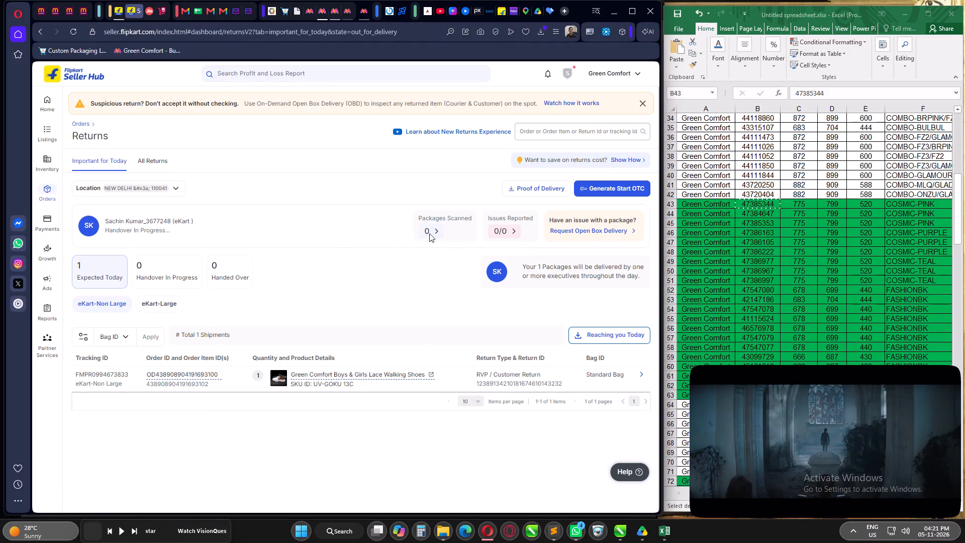
pyautogui.click(648, 77)
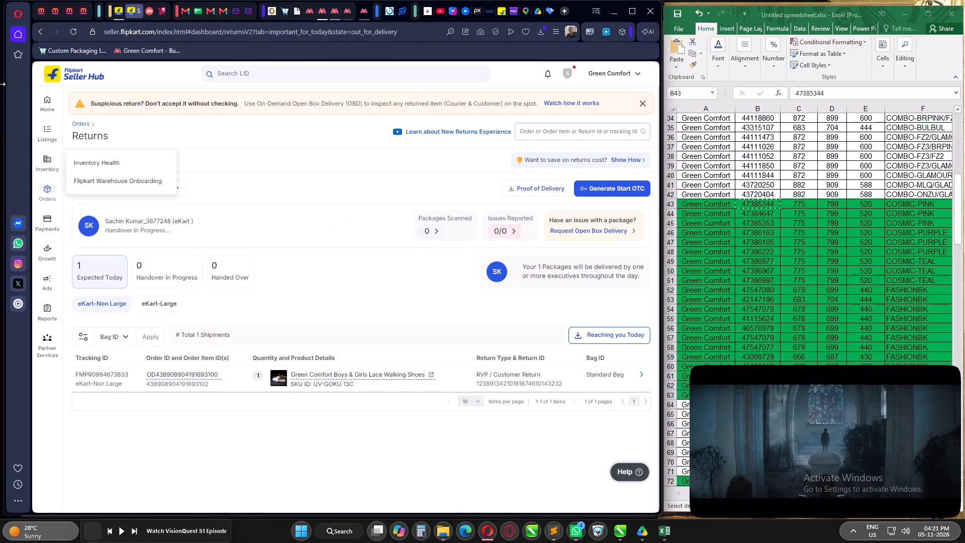
pyautogui.click(71, 31)
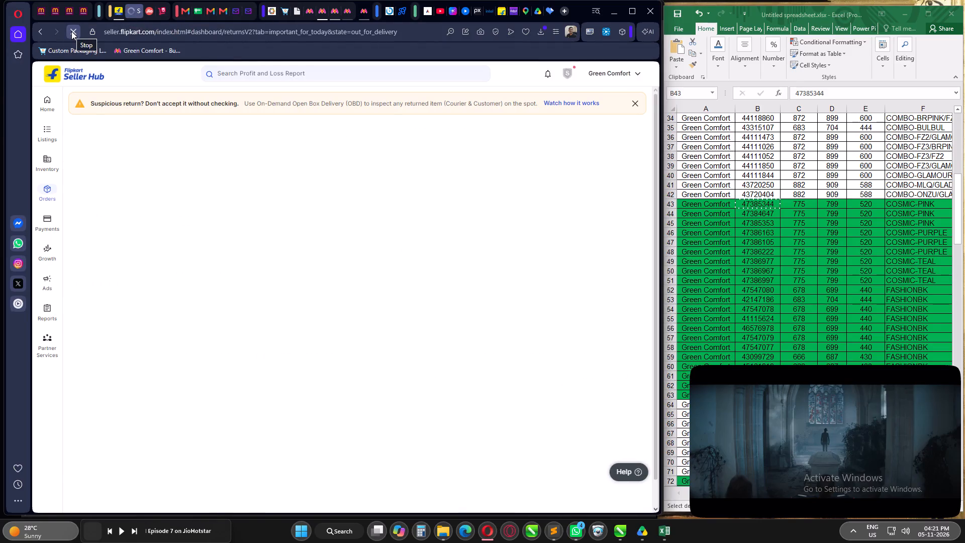
pyautogui.click(429, 229)
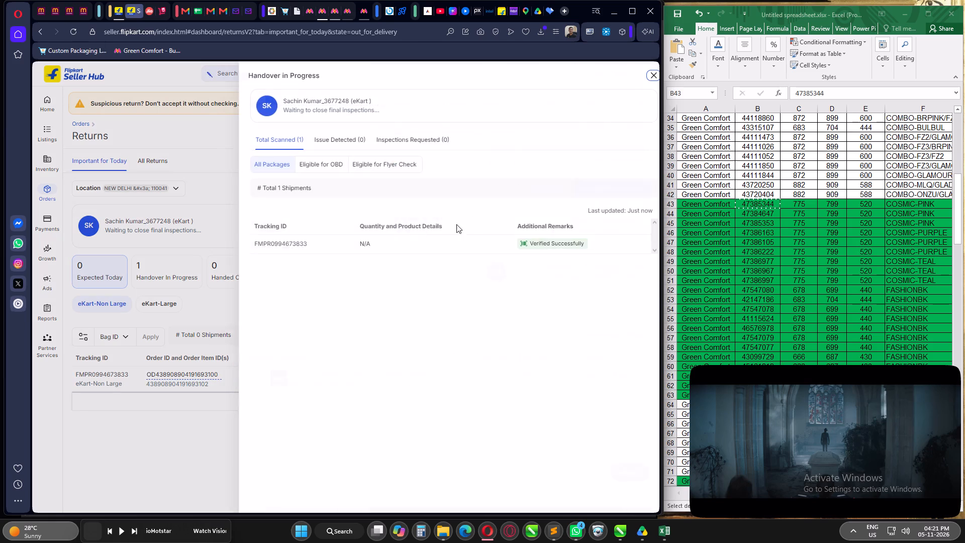
pyautogui.click(643, 75)
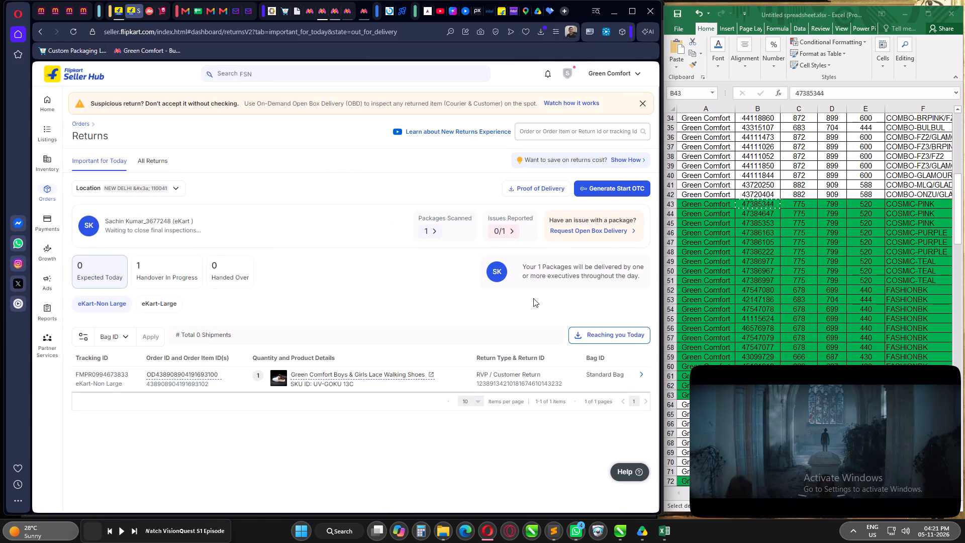
pyautogui.click(74, 28)
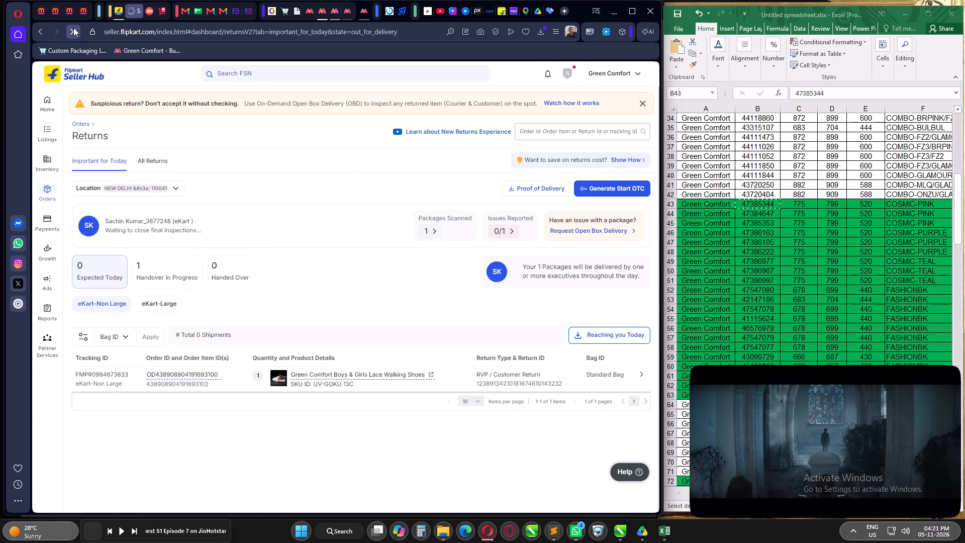
pyautogui.click(73, 28)
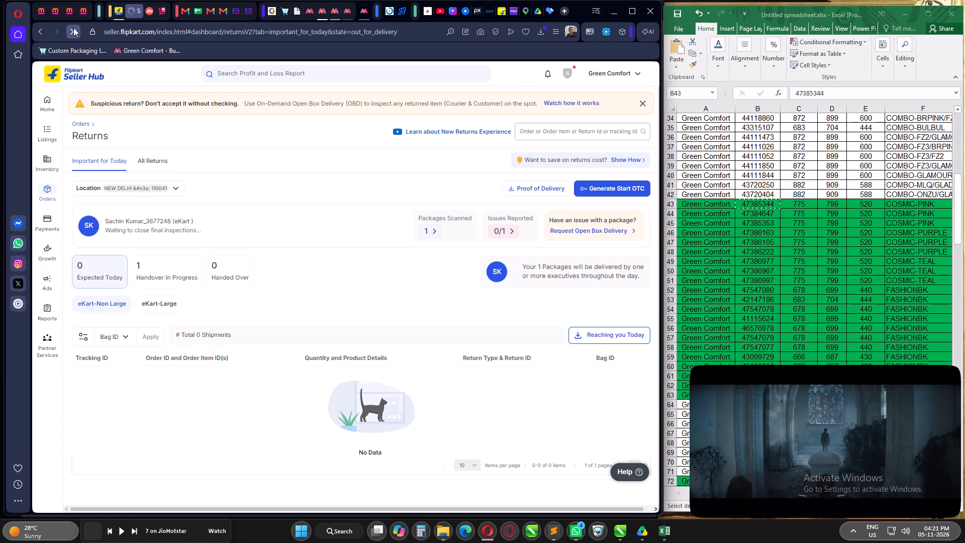
pyautogui.click(426, 232)
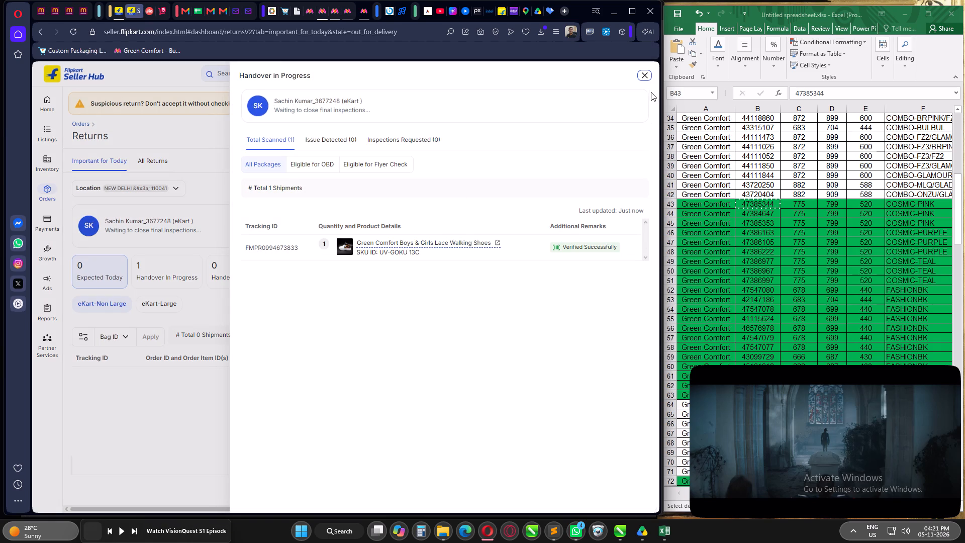
pyautogui.click(641, 74)
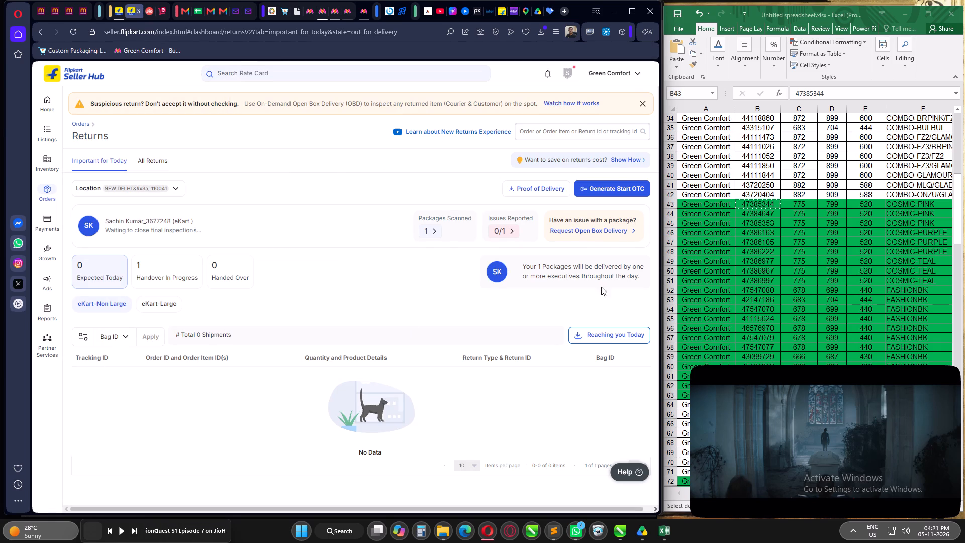
# View the open box delivery inspection request form for the eKart handover.
pyautogui.click(634, 231)
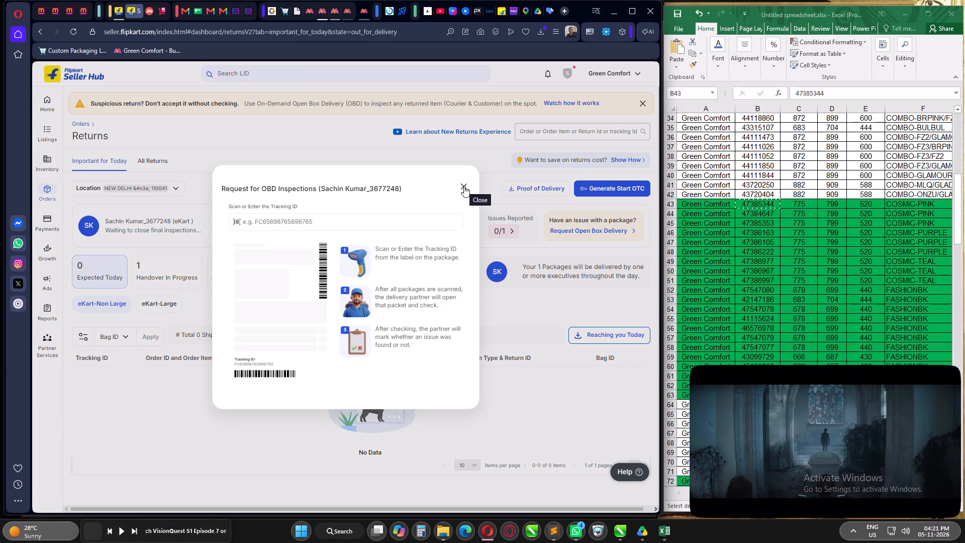
pyautogui.click(464, 186)
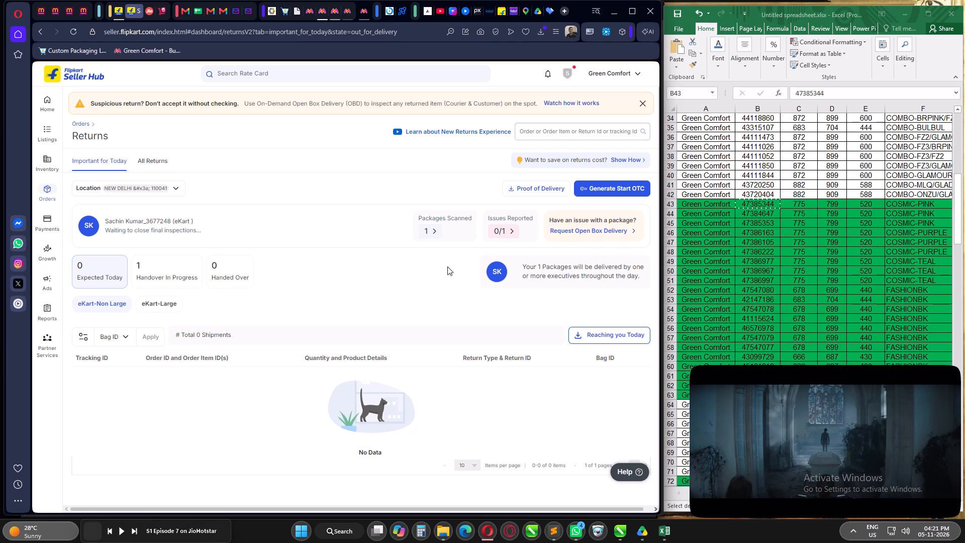
# Recheck the scanned package's handover details and keep refreshing the returns page for the handover's progress.
pyautogui.click(423, 232)
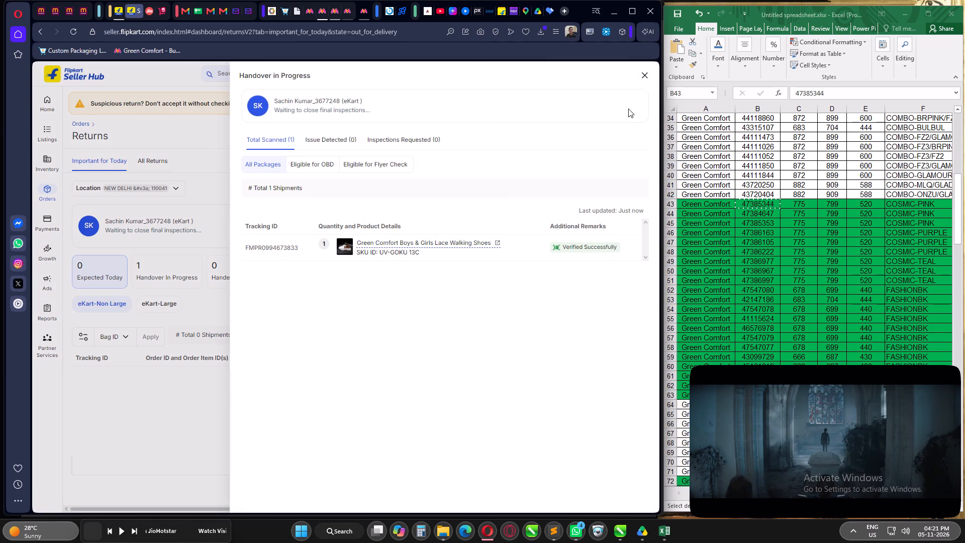
pyautogui.click(644, 77)
pyautogui.click(71, 29)
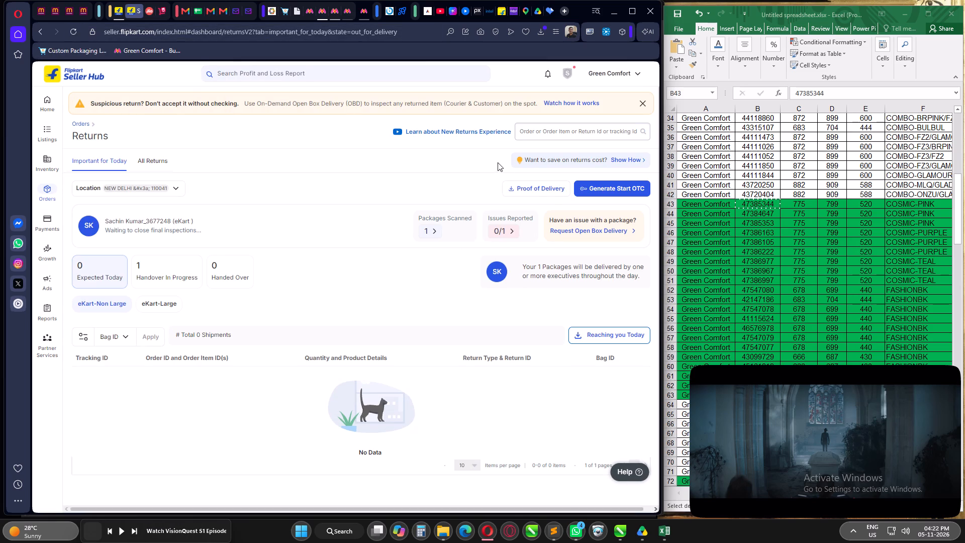
pyautogui.click(433, 234)
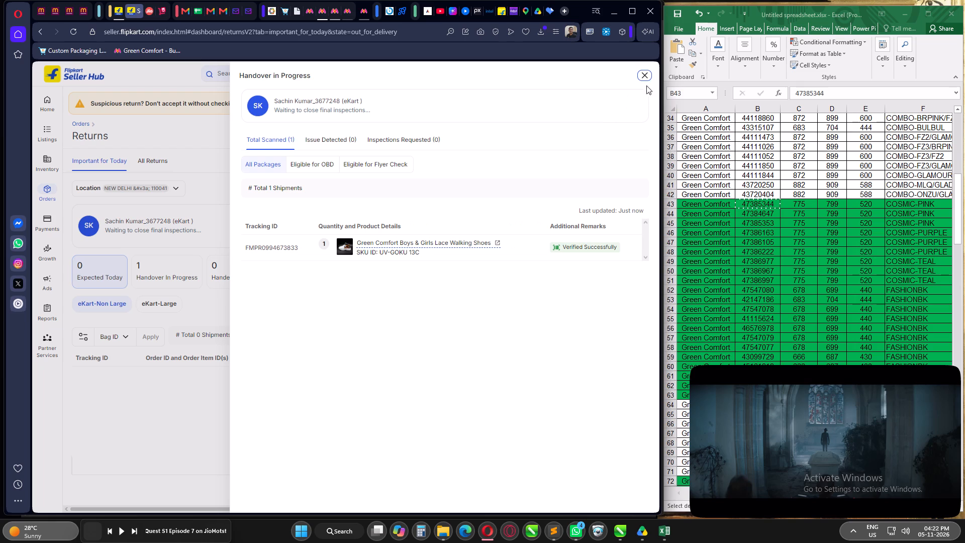
pyautogui.click(643, 68)
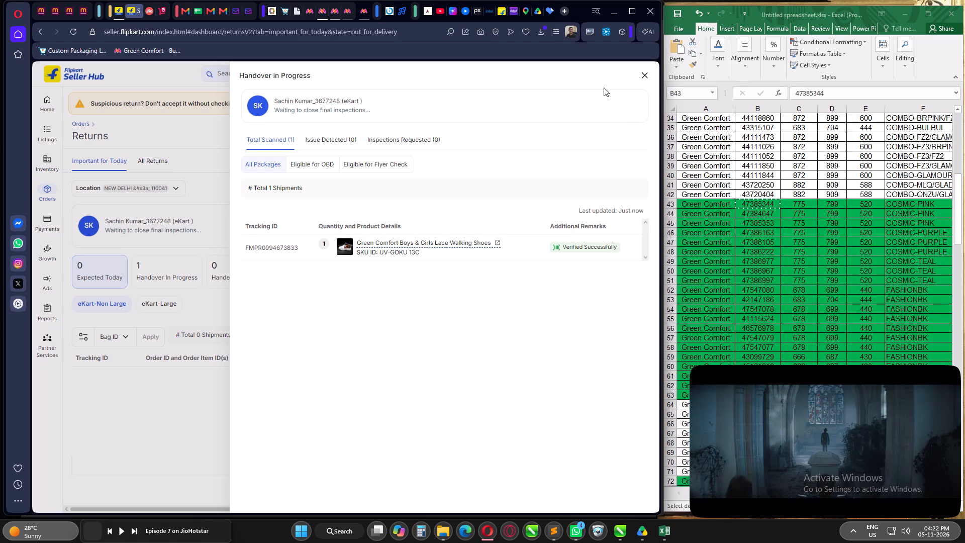
pyautogui.click(643, 77)
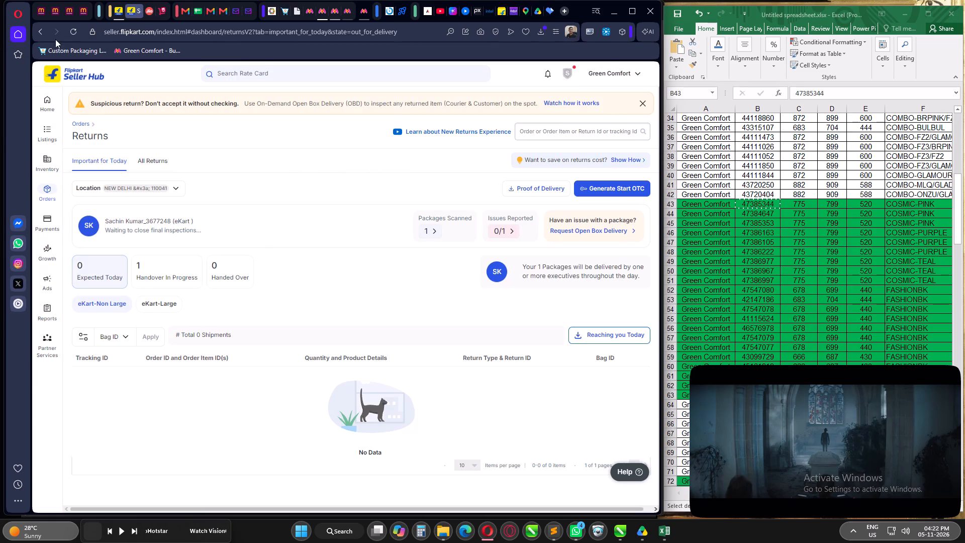
pyautogui.click(71, 30)
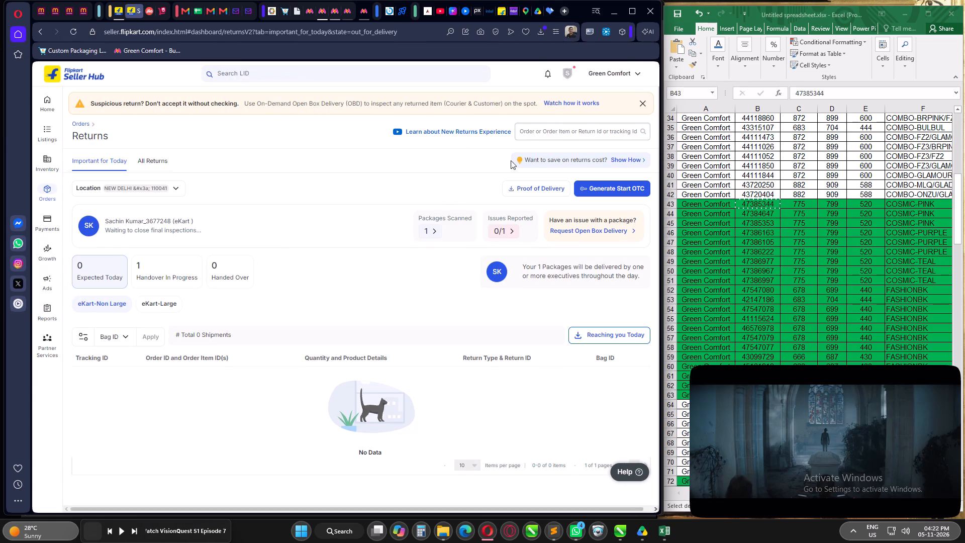
pyautogui.click(451, 266)
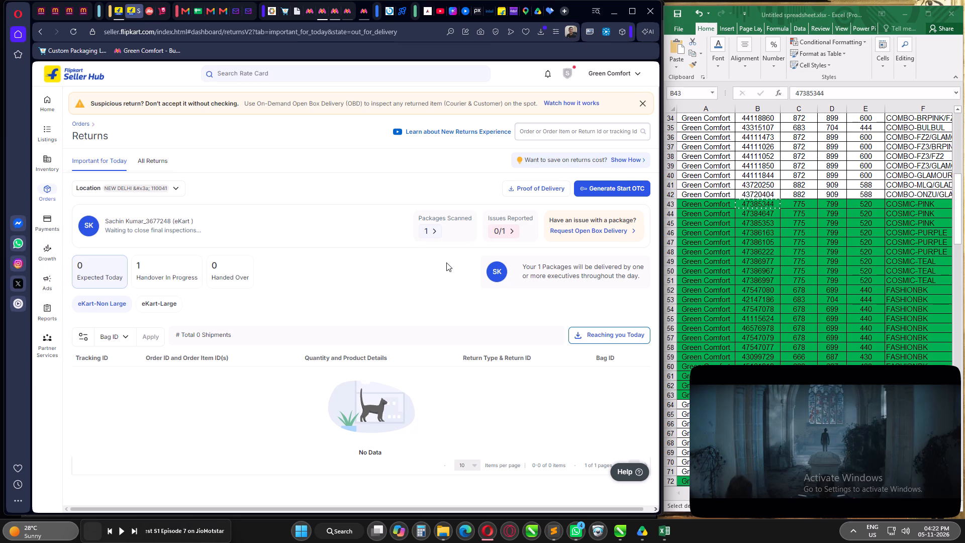
pyautogui.click(446, 262)
pyautogui.click(72, 30)
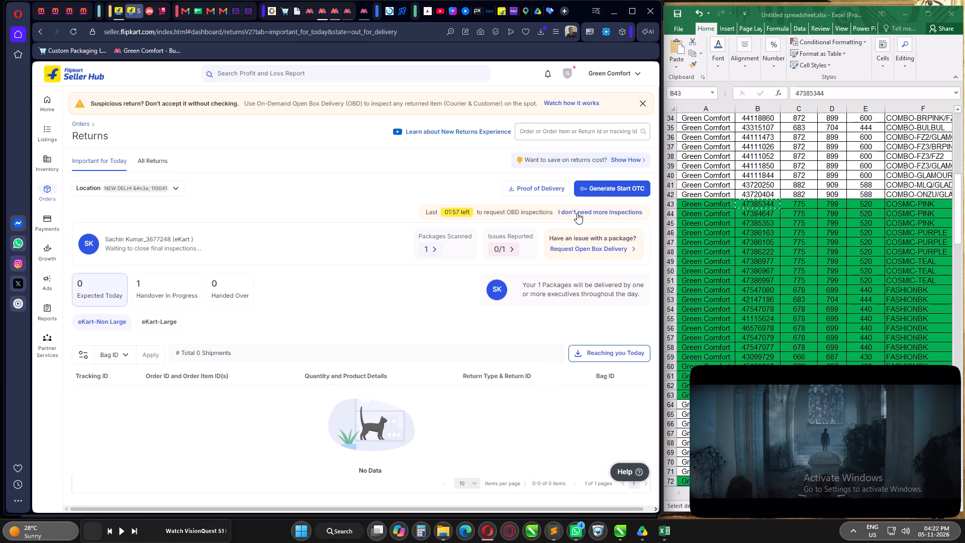
# Decline further open box inspections for the eKart handover and proceed.
pyautogui.click(577, 212)
pyautogui.click(382, 328)
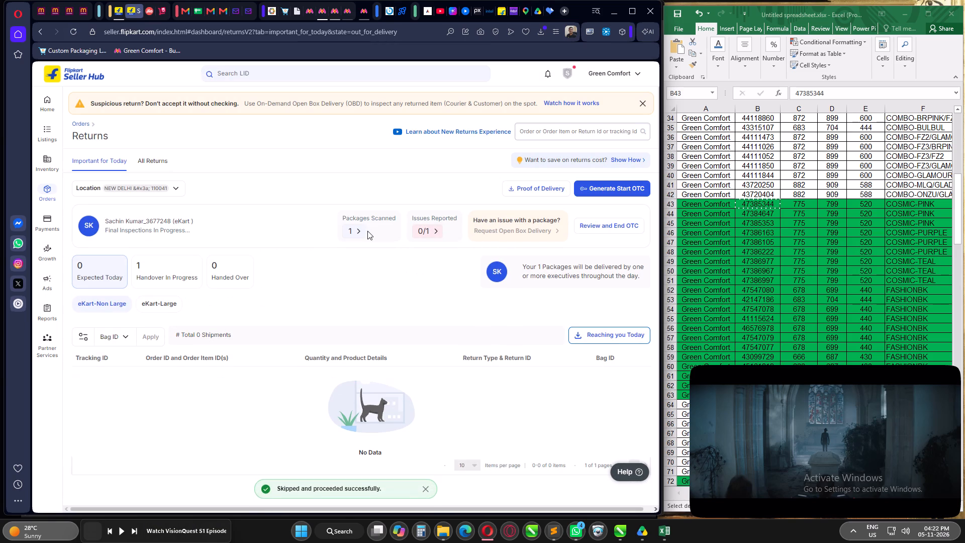
# Review the scanned return package and generate the End OTC for the eKart handover.
pyautogui.click(356, 227)
pyautogui.tripleClick(603, 105)
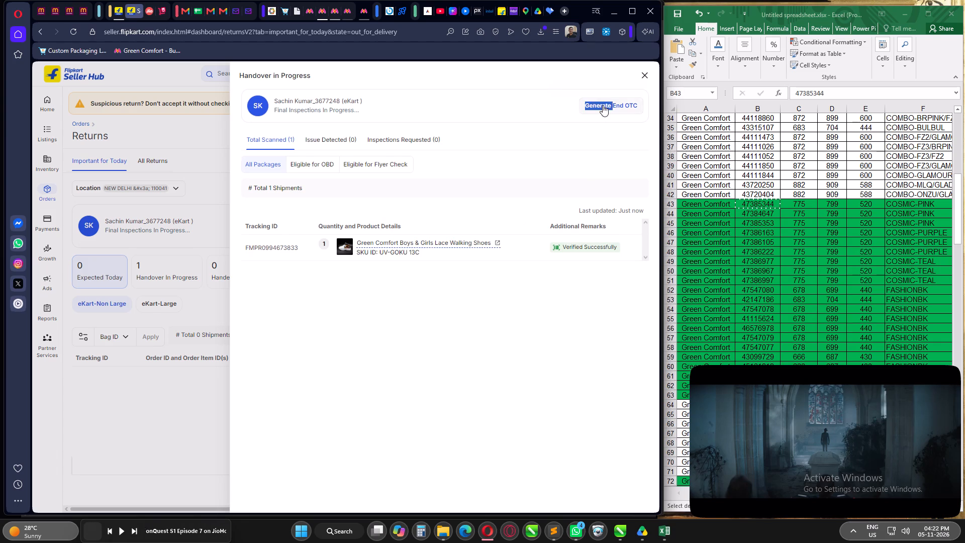